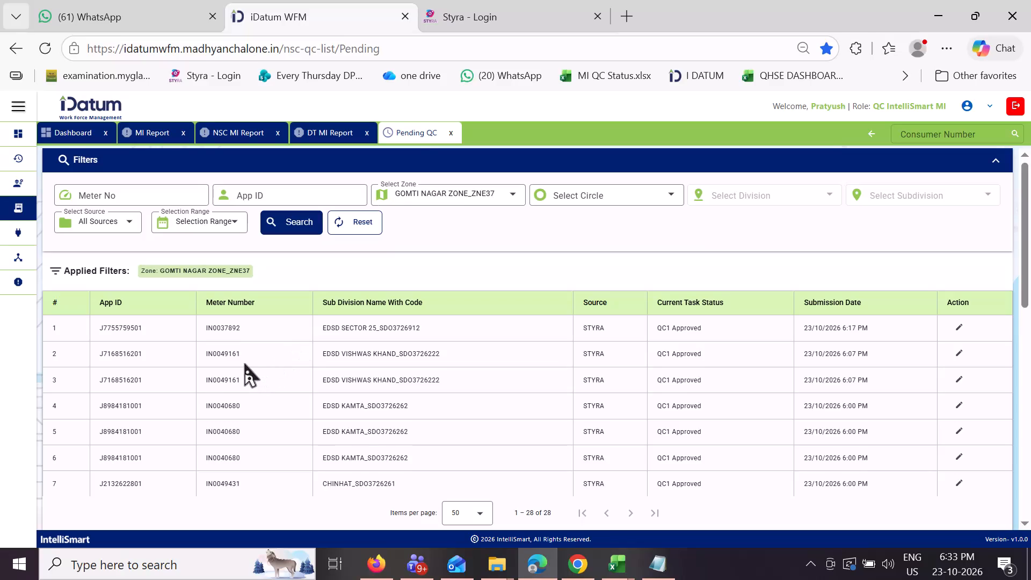
Filter the pending QC list by zone BAREILLY II_ZNE38 and circle EDC BADAUN_CIR38181.
scroll(244, 363, "down", 4)
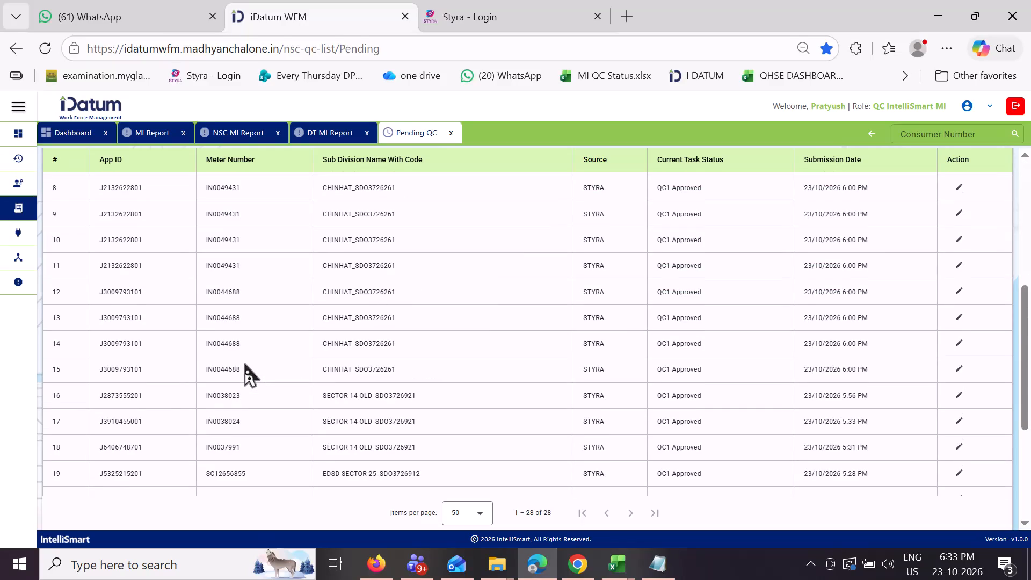
scroll(244, 363, "down", 9)
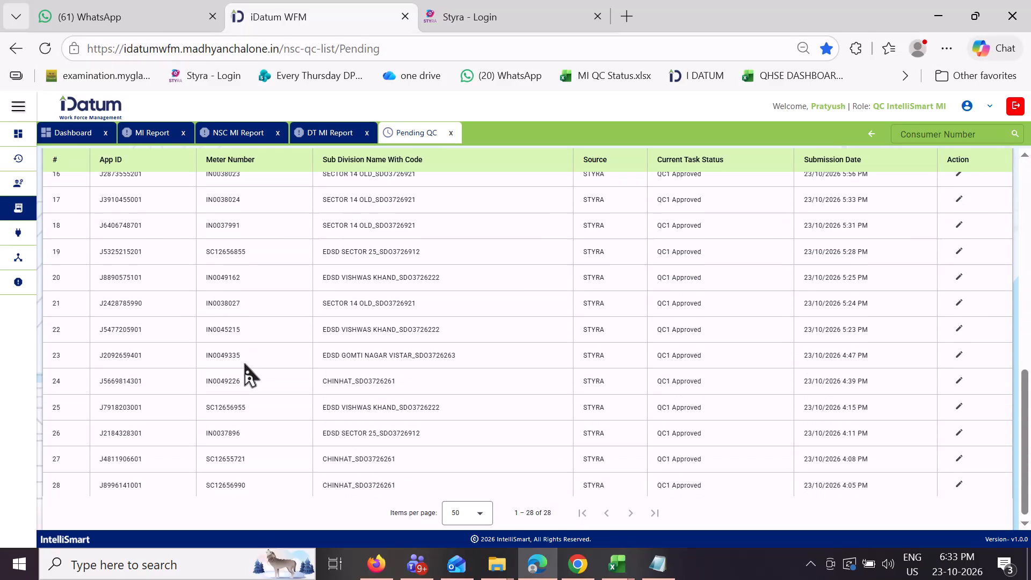
scroll(244, 363, "down", 10)
scroll(400, 317, "up", 7)
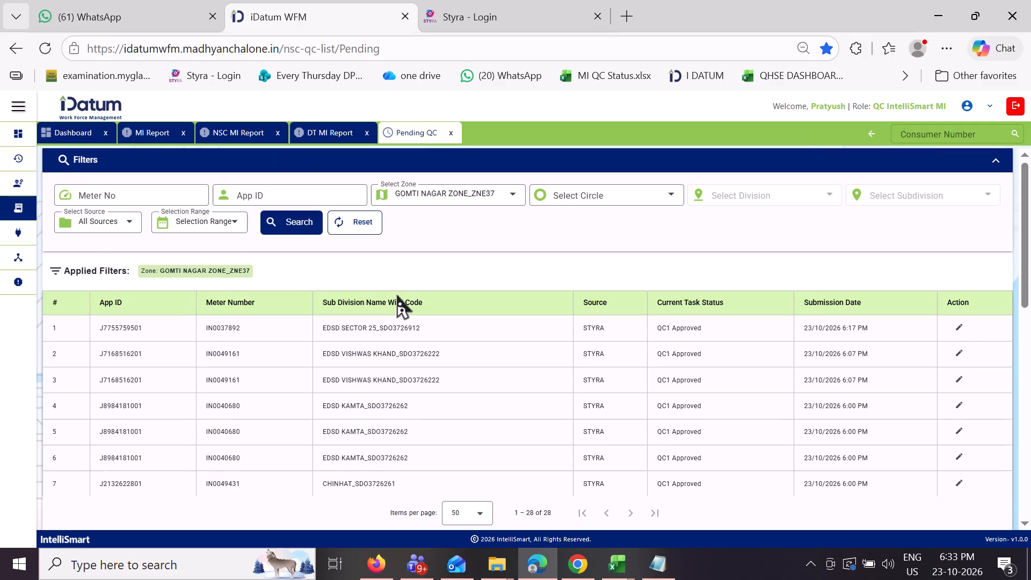
scroll(397, 295, "up", 6)
left_click(463, 193)
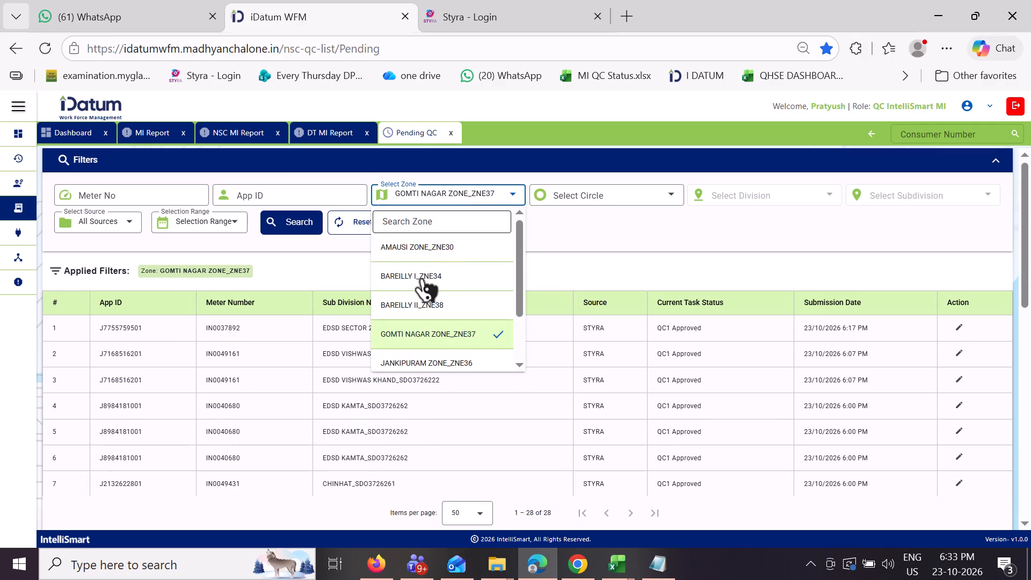
left_click(421, 278)
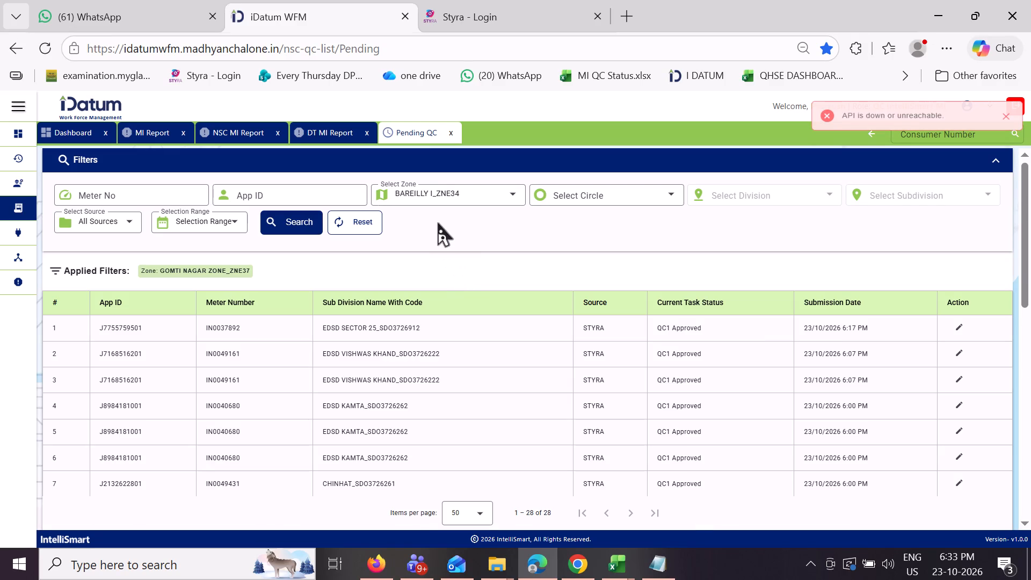
left_click(440, 205)
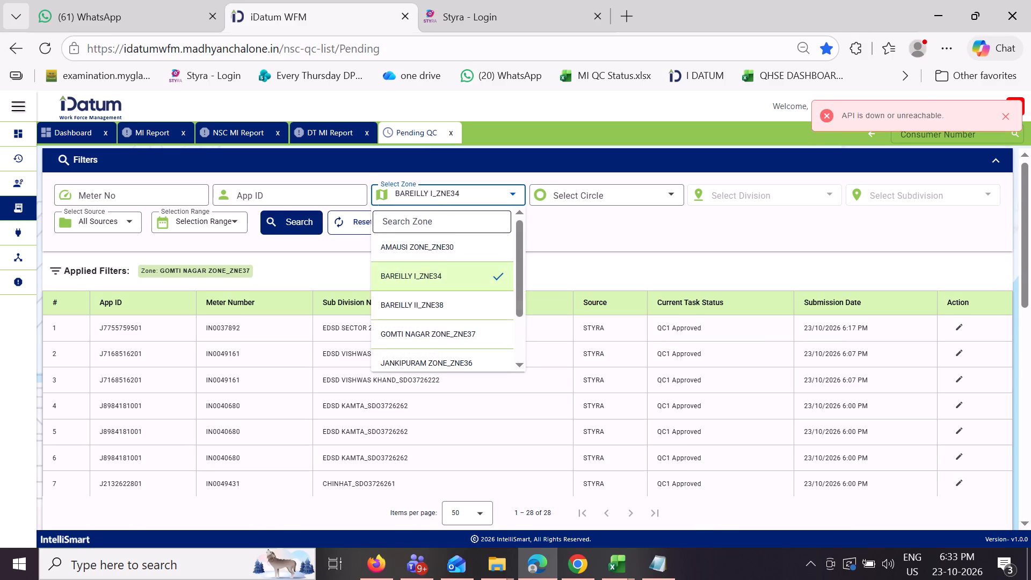
left_click(404, 313)
left_click(593, 187)
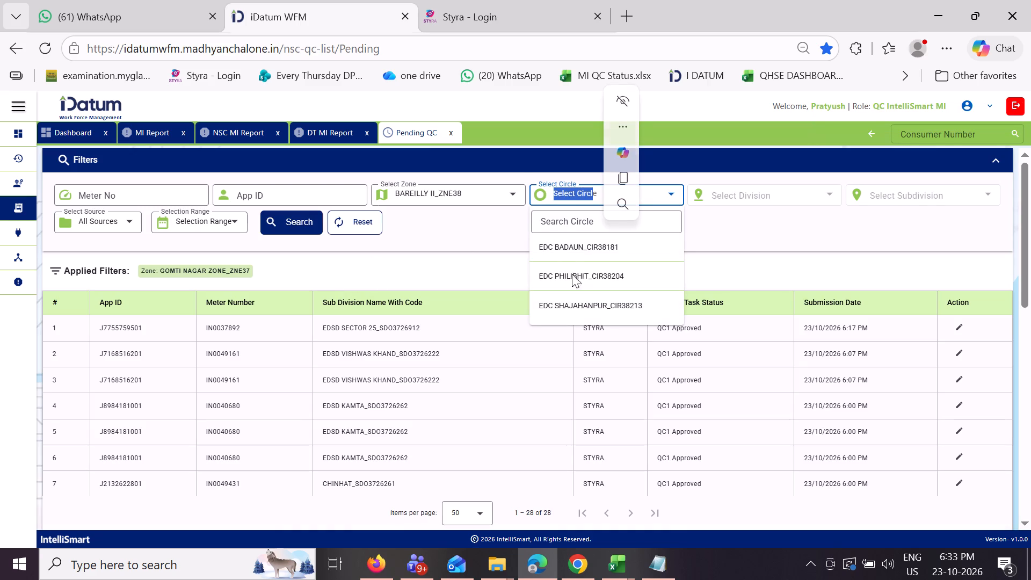
left_click(578, 256)
left_click(304, 211)
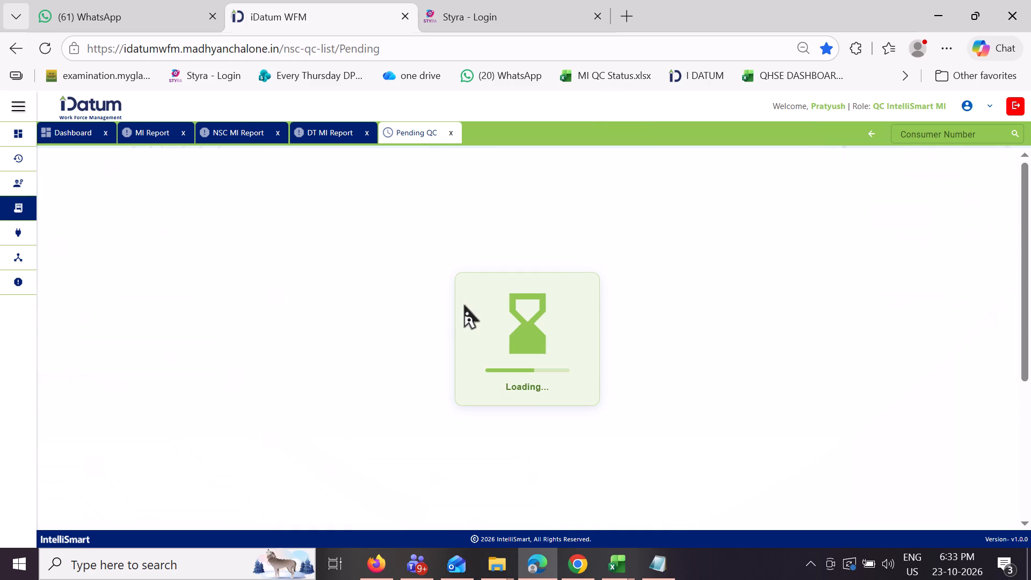
Copy the whole filtered pending QC table and paste it into Sheet2 of the Excel meters_2026-10-23 (1) workbook.
scroll(474, 323, "down", 16)
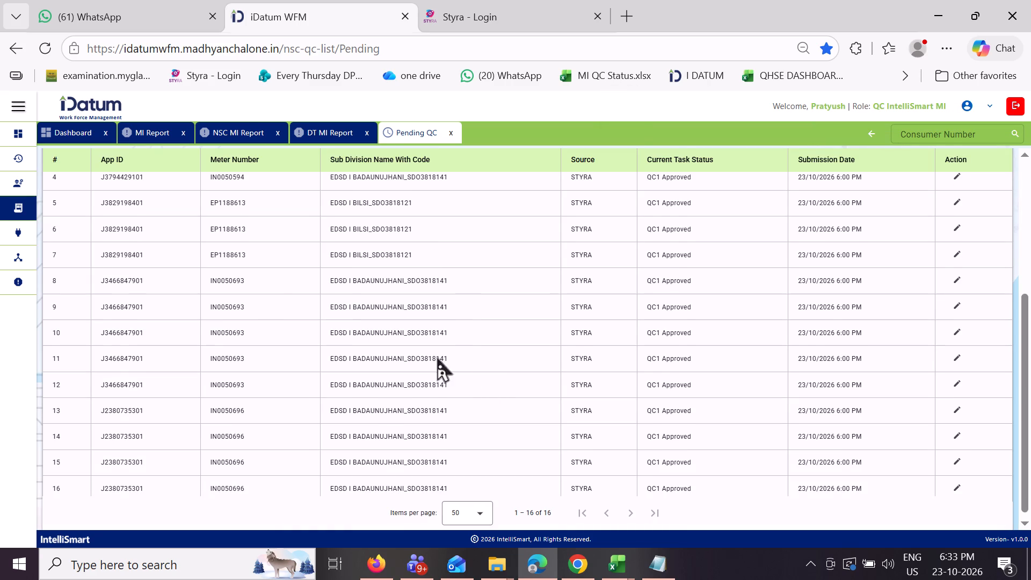
left_click_drag(52, 156, 940, 380)
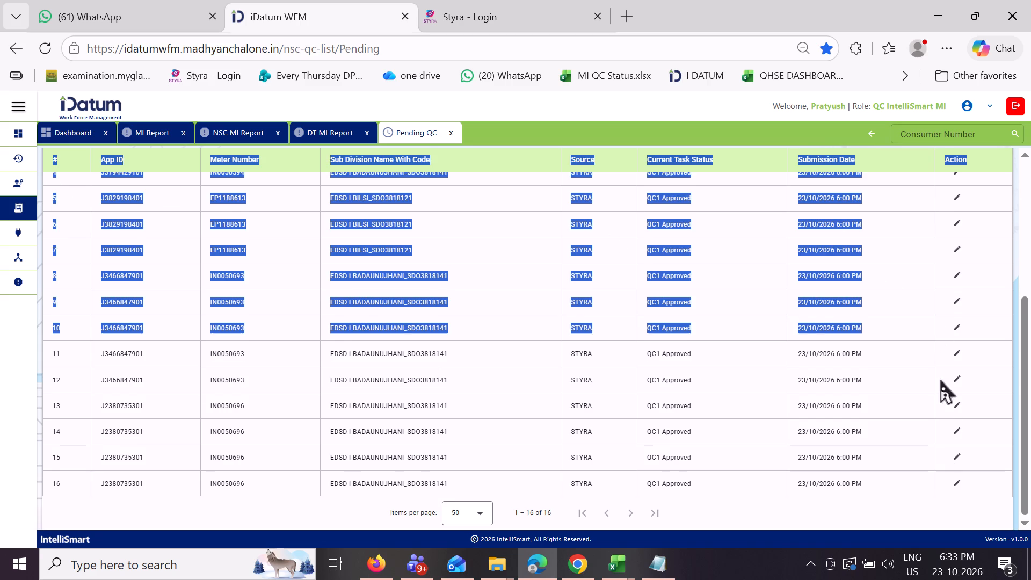
left_click_drag(940, 380, 917, 490)
key("ctrl+c")
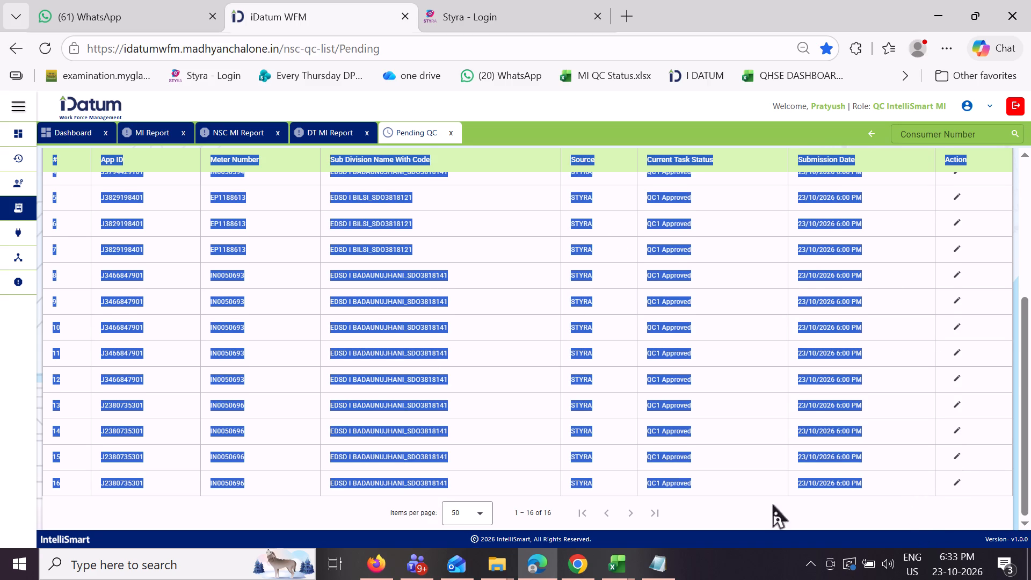
left_click(612, 565)
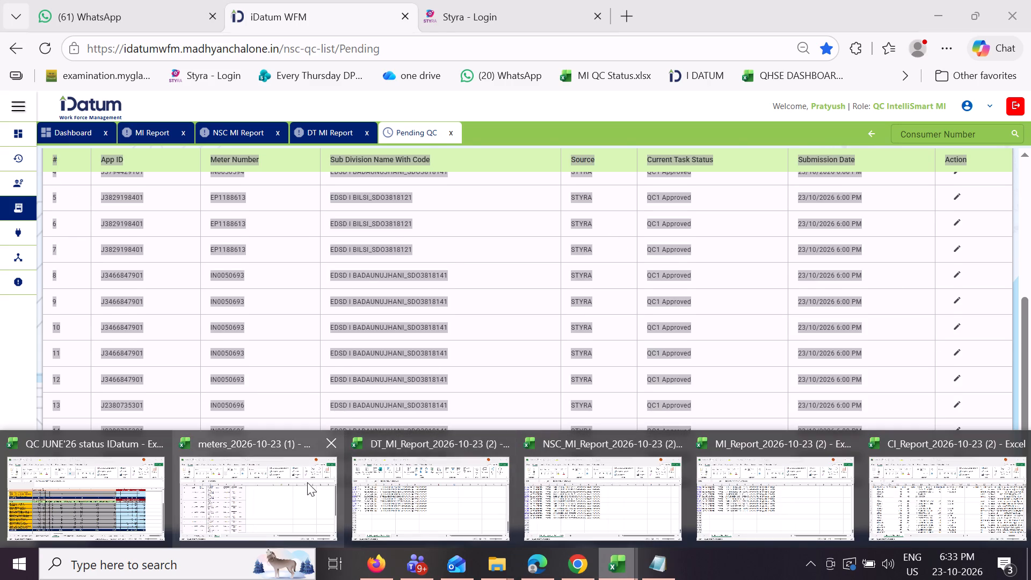
left_click(307, 482)
left_click(309, 519)
key("ctrl+v")
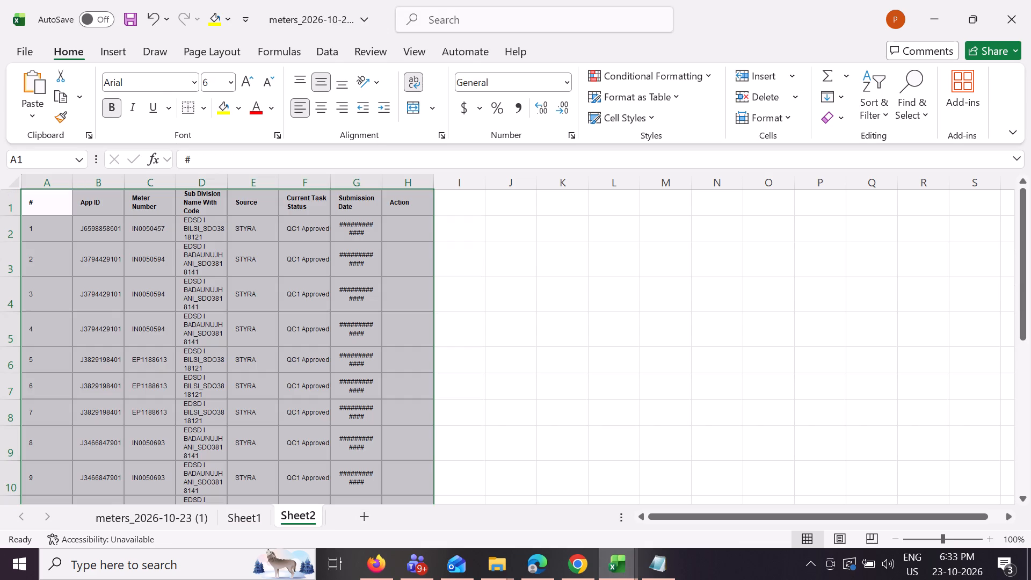
Fill the Action column with an XLOOKUP of column C against column B of sheet meters_2026-10-23 (1), returning its column A.
left_click(409, 235)
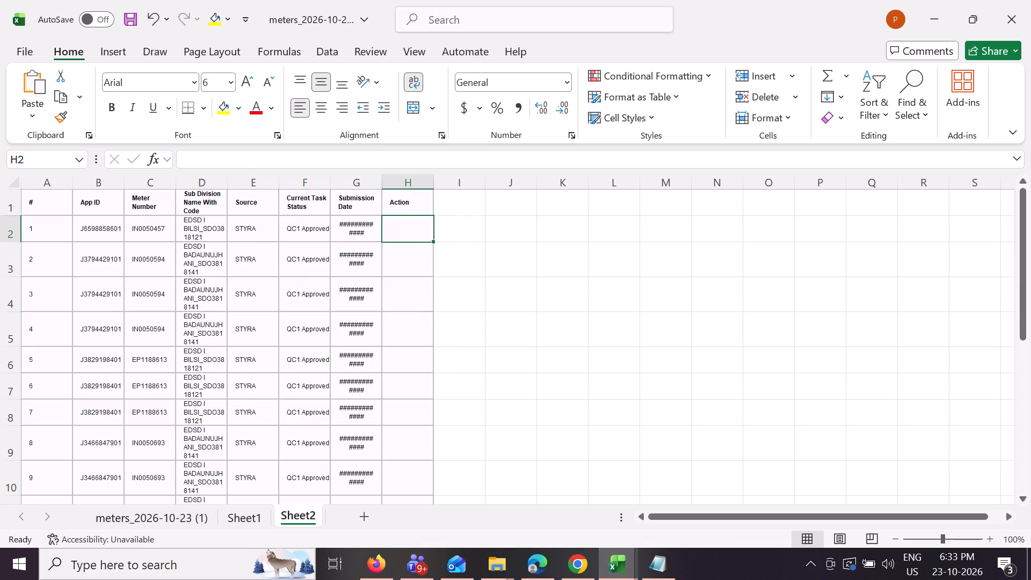
type("=xlookup(")
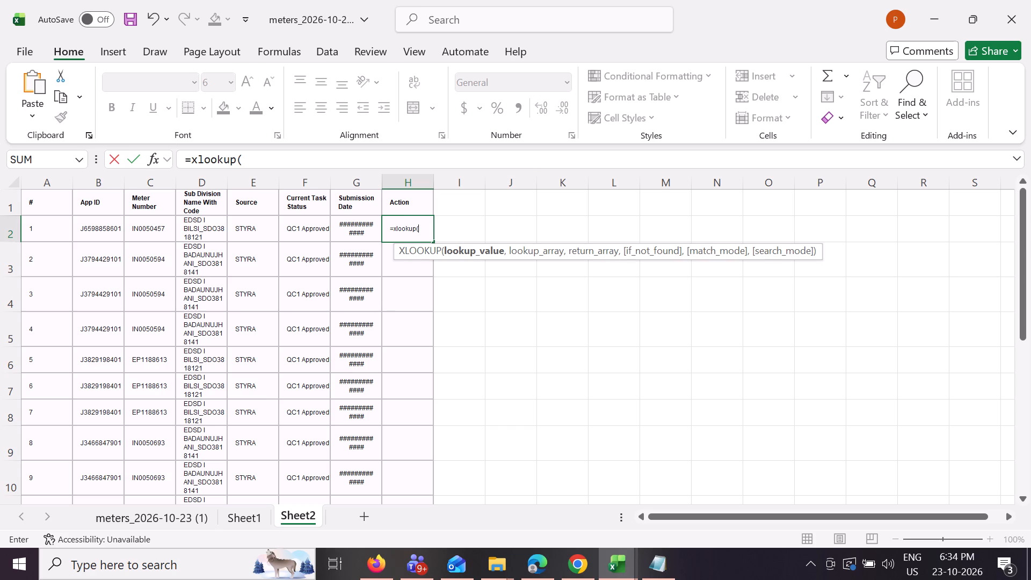
left_click(148, 181)
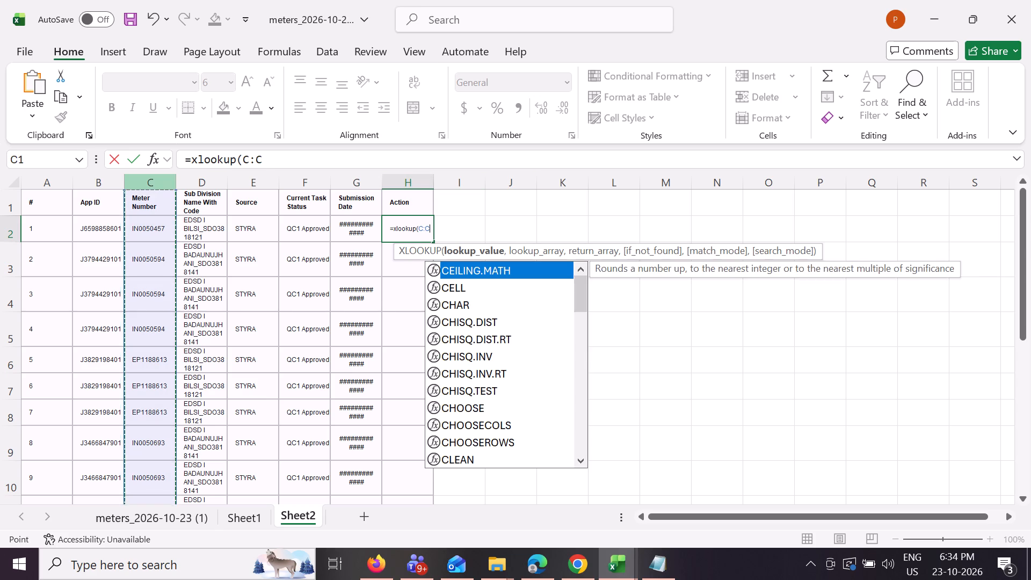
key("comma")
left_click(168, 521)
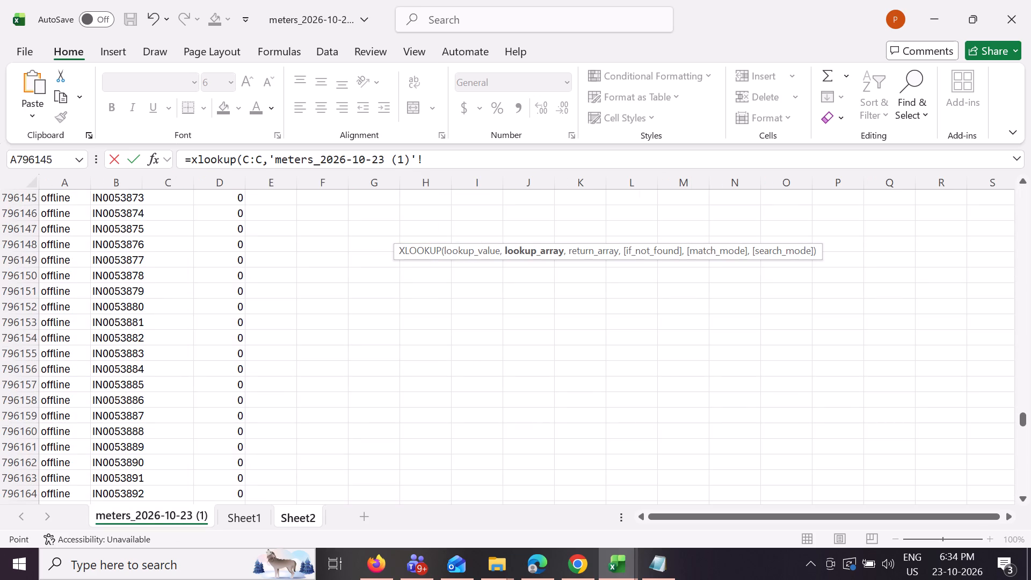
left_click(131, 178)
key("comma")
left_click(69, 178)
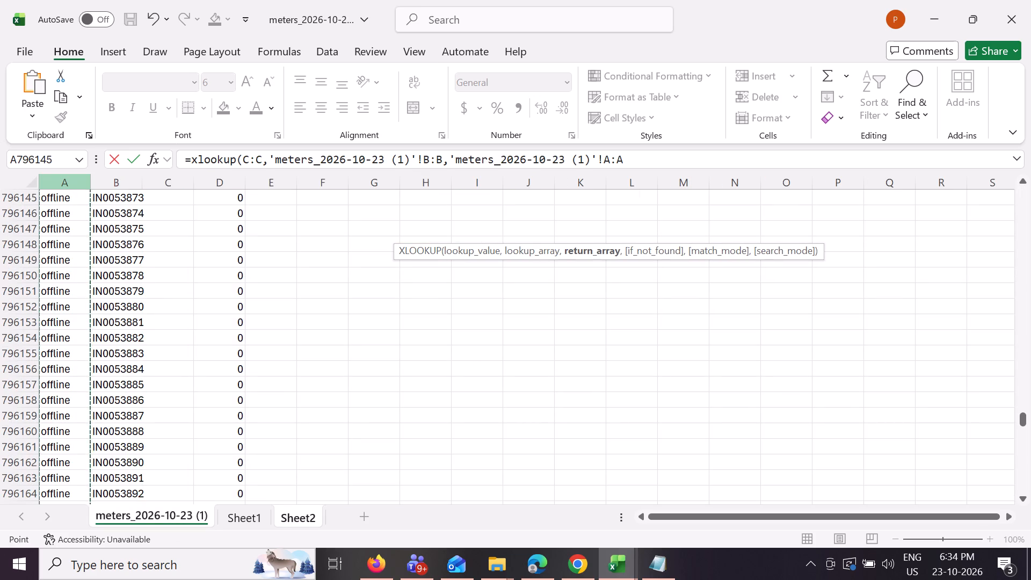
key("Return")
key("Return")
left_click(411, 229)
double_click(430, 241)
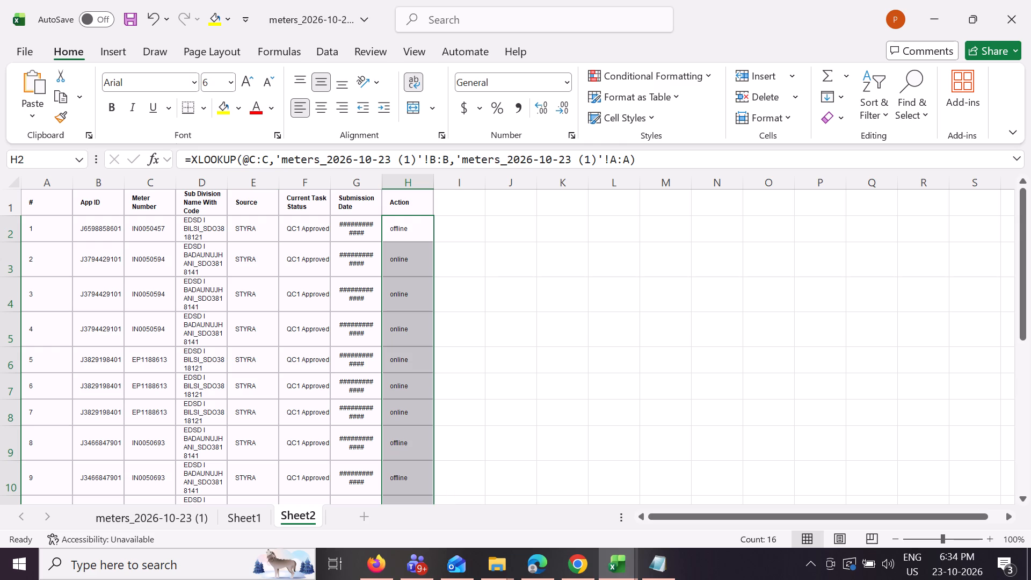
Remove duplicate rows from the pasted table, comparing only the App ID column.
left_click(106, 225)
left_click(164, 227)
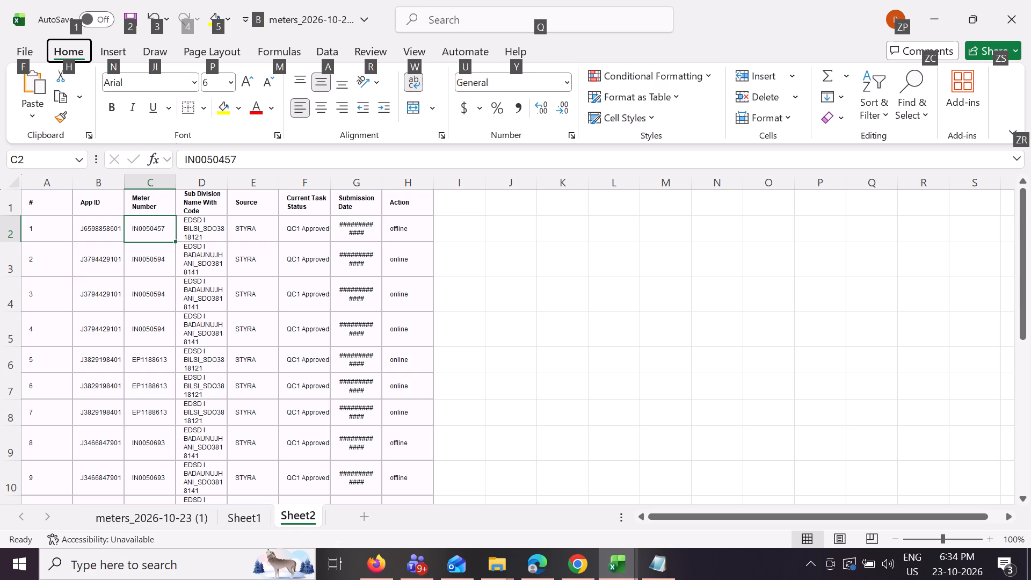
type("am")
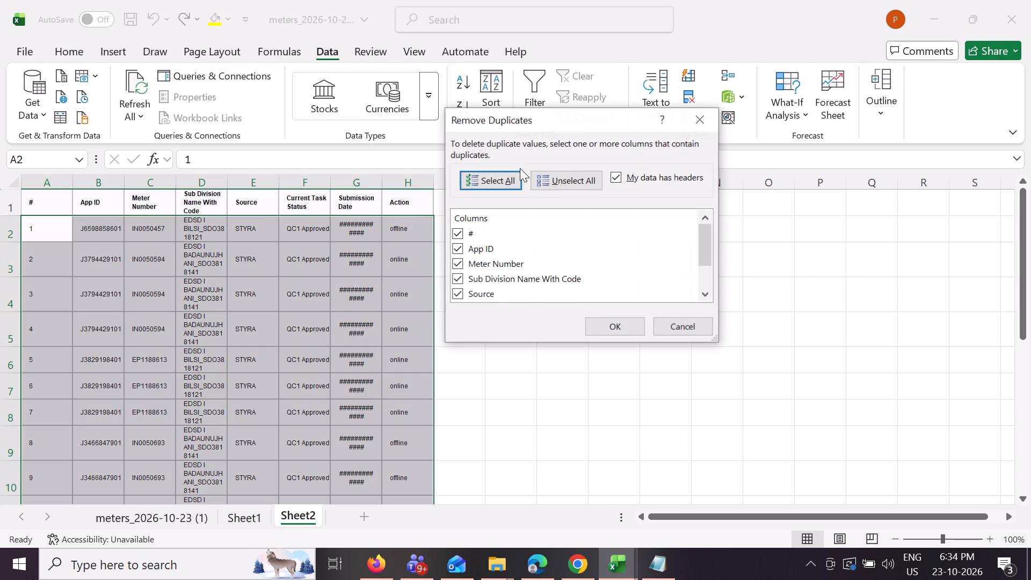
left_click(538, 184)
left_click(455, 244)
left_click(594, 322)
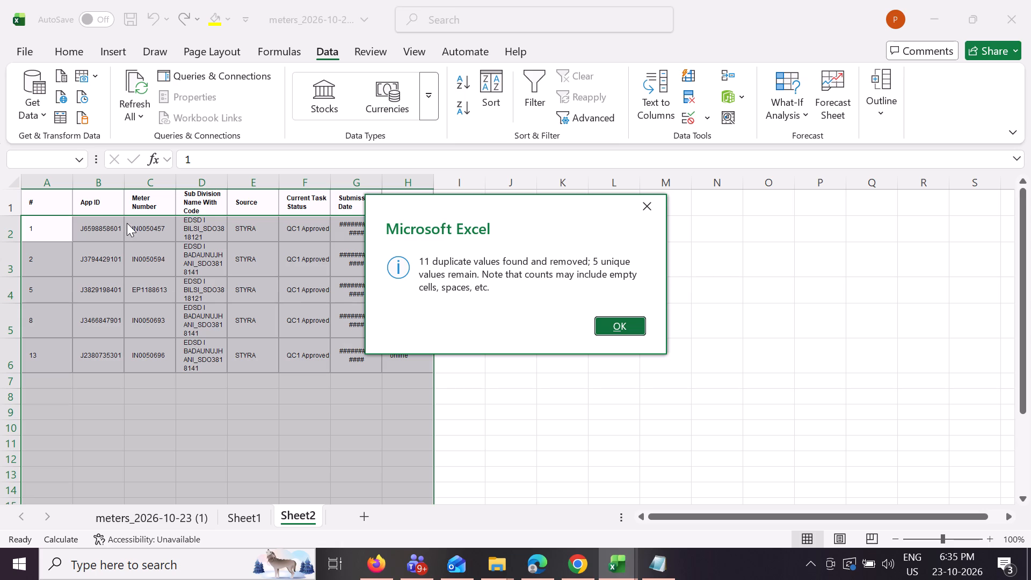
left_click(103, 222)
left_click(101, 230)
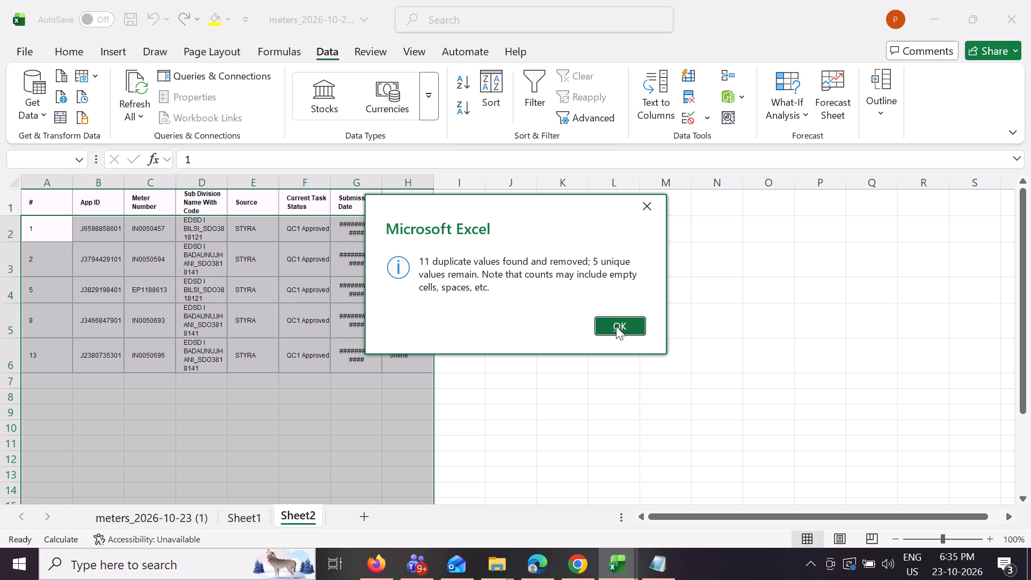
left_click(617, 324)
left_click(110, 230)
key("ctrl+c")
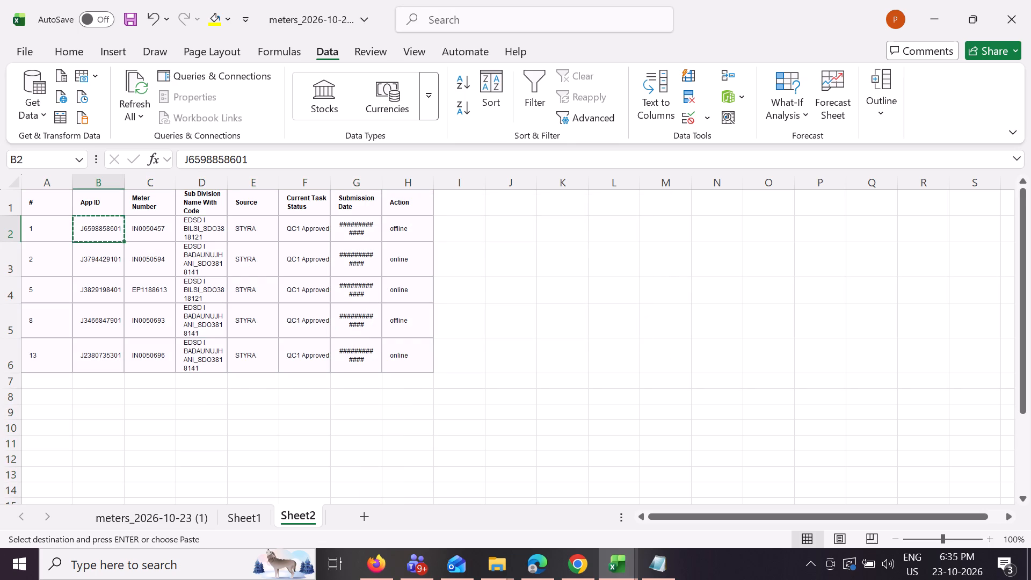
left_click(543, 570)
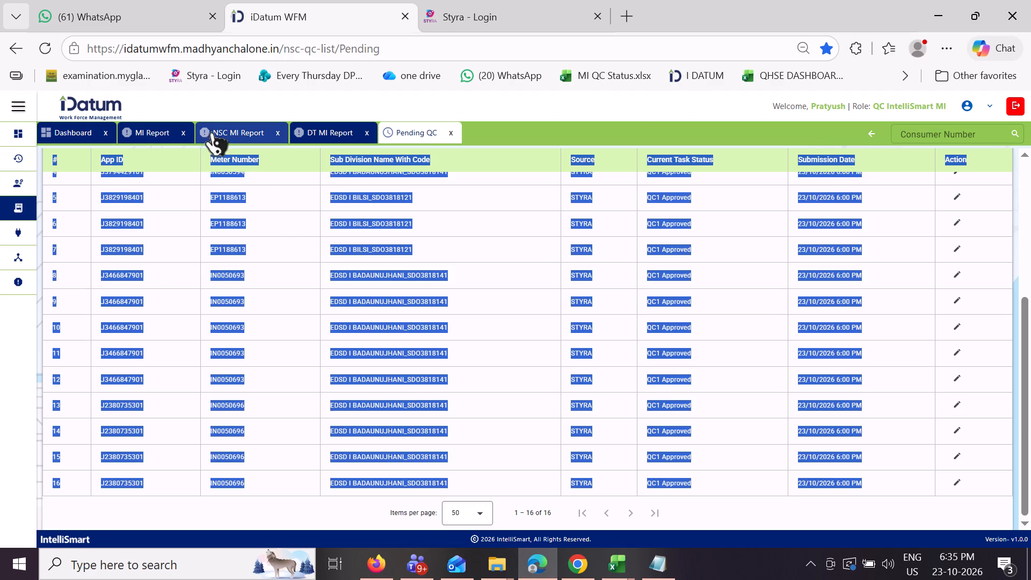
scroll(207, 207, "up", 10)
left_click(256, 201)
key("ctrl+v")
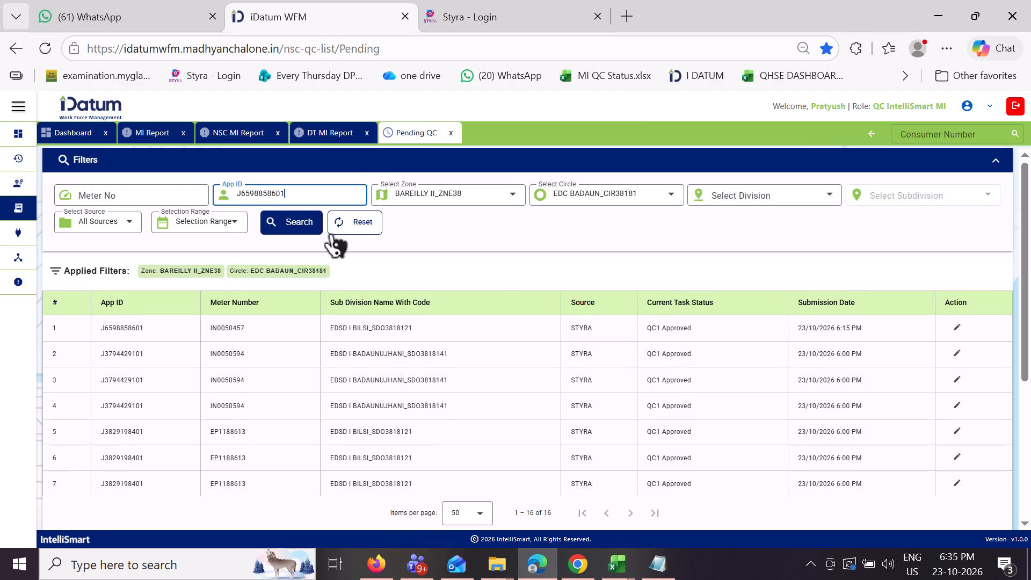
left_click(288, 229)
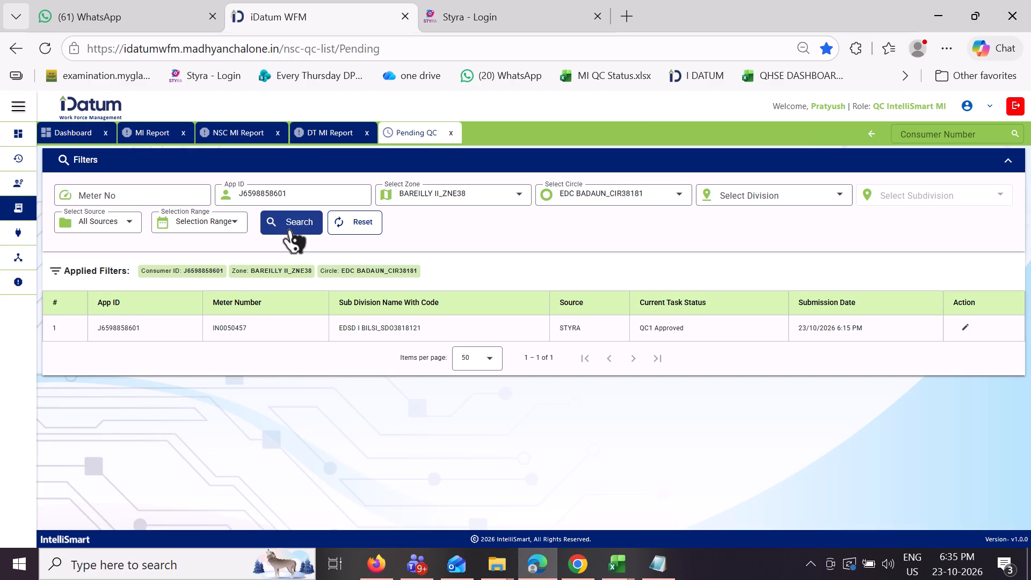
left_click(967, 331)
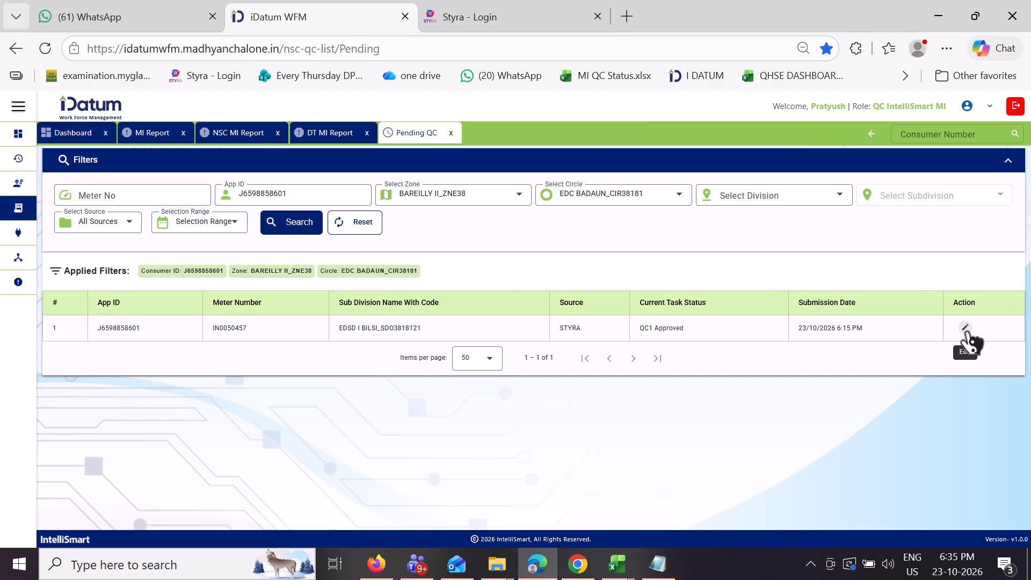
Expand the record's Meter Data and examine the enlarged Meter Number photo.
left_click(344, 270)
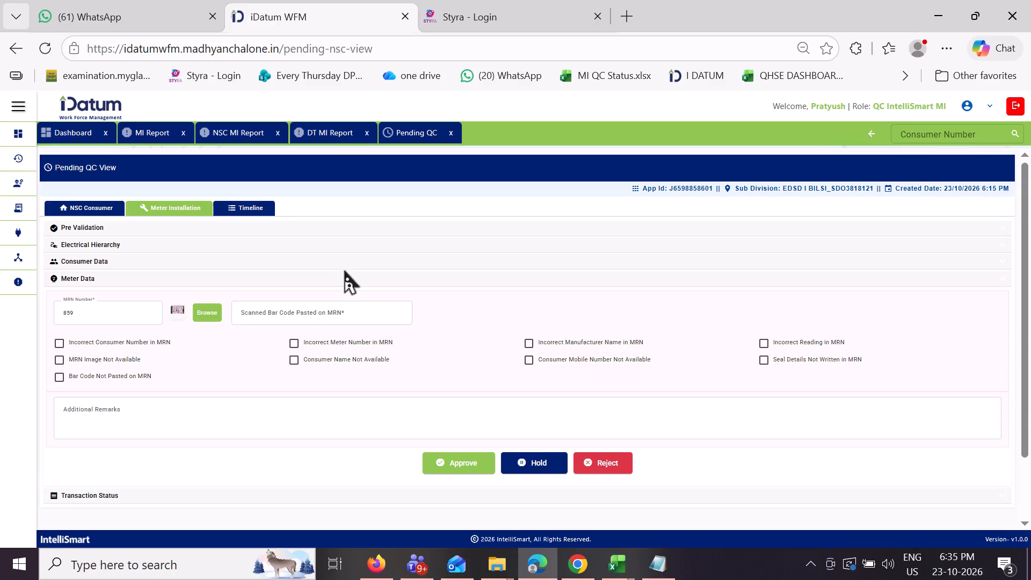
left_click(342, 280)
left_click(421, 310)
triple_click(467, 439)
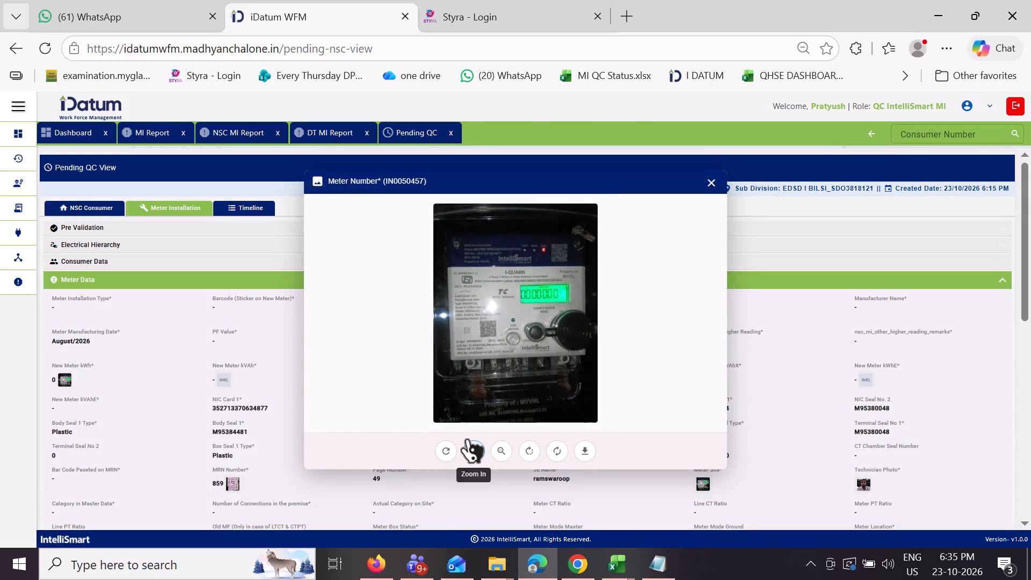
triple_click(467, 439)
left_click(469, 441)
left_click(706, 185)
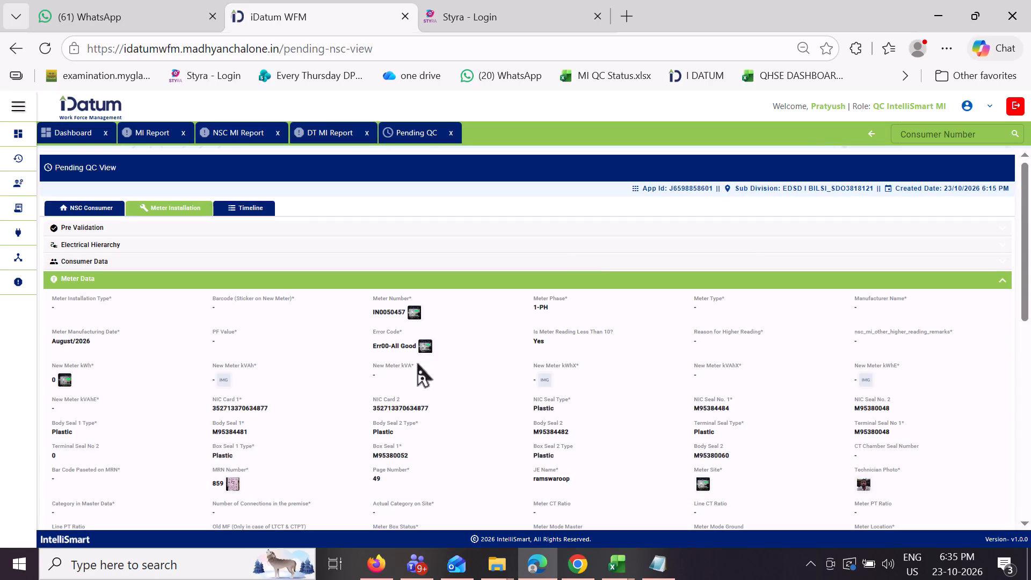
Examine the MRN Number image, rotated upright and enlarged, to check its handwritten meter and seal details.
left_click(234, 480)
triple_click(529, 448)
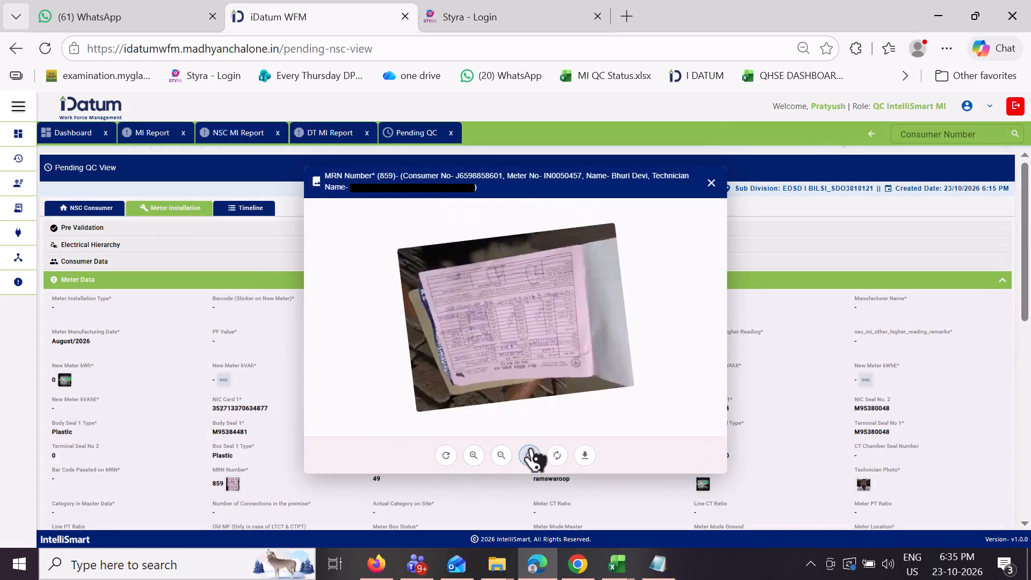
triple_click(473, 460)
triple_click(473, 460)
double_click(473, 460)
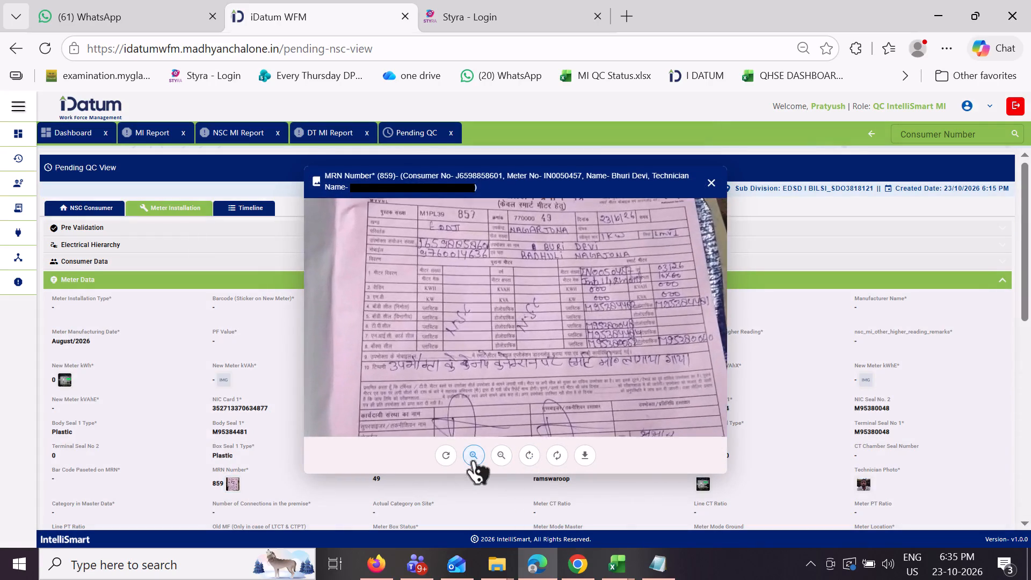
left_click(721, 191)
Approve the record with the additional remark "new meter in communication" copied from the Remarks file in Notepad.
left_click(582, 282)
scroll(576, 303, "down", 4)
left_click(651, 558, "ctrl")
key("ctrl+c")
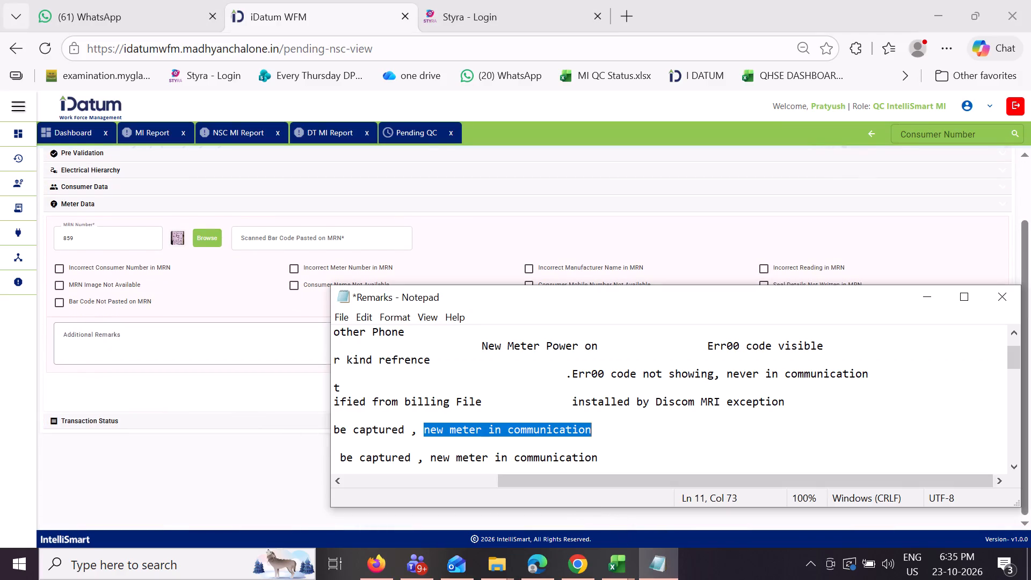
left_click(234, 366, "ctrl")
key("ctrl+v")
left_click(449, 422)
left_click(488, 320)
left_click(499, 334)
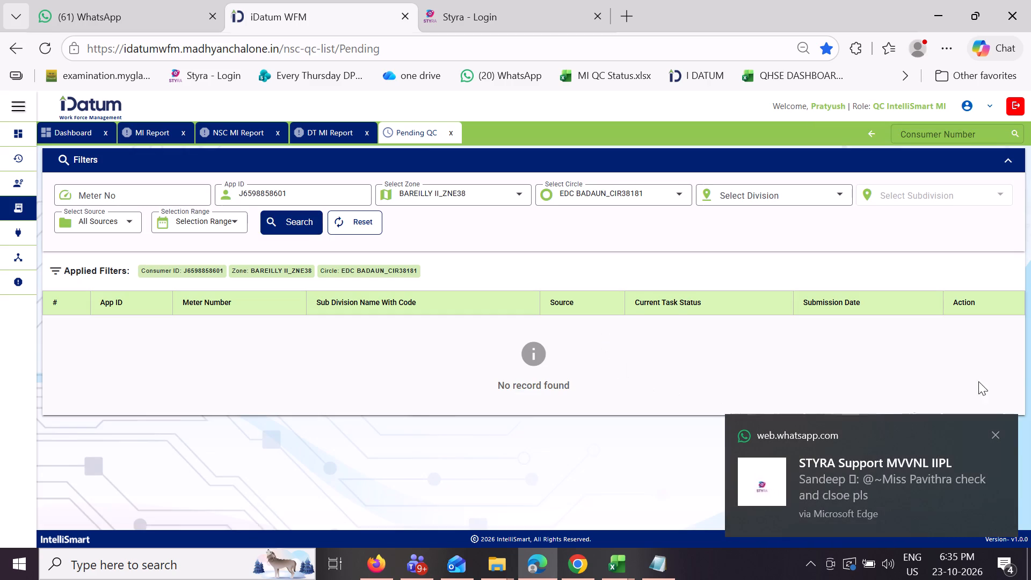
left_click(545, 542)
left_click(546, 552)
left_click(100, 256)
left_click(100, 257)
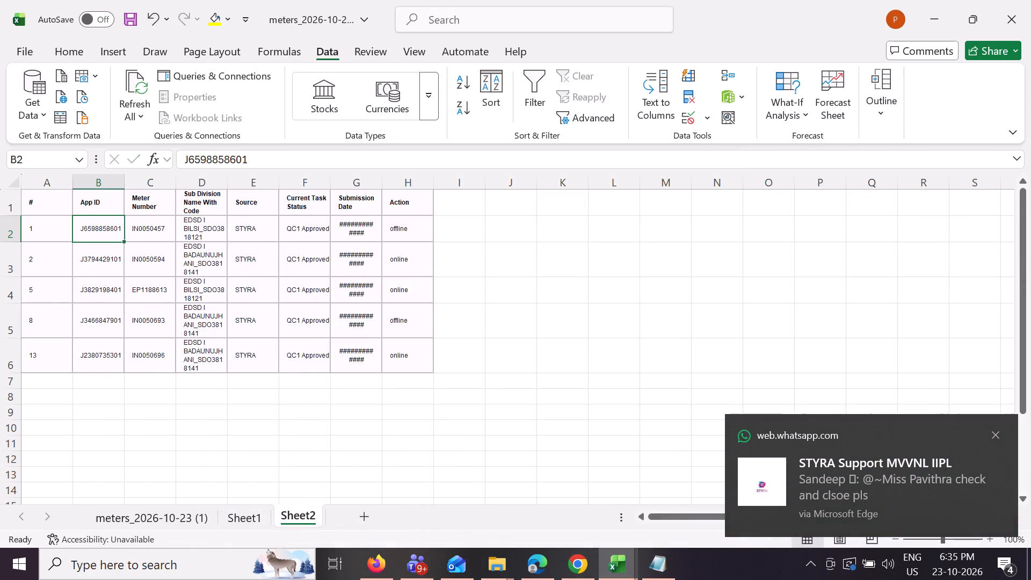
left_click(86, 259)
key("ctrl+c")
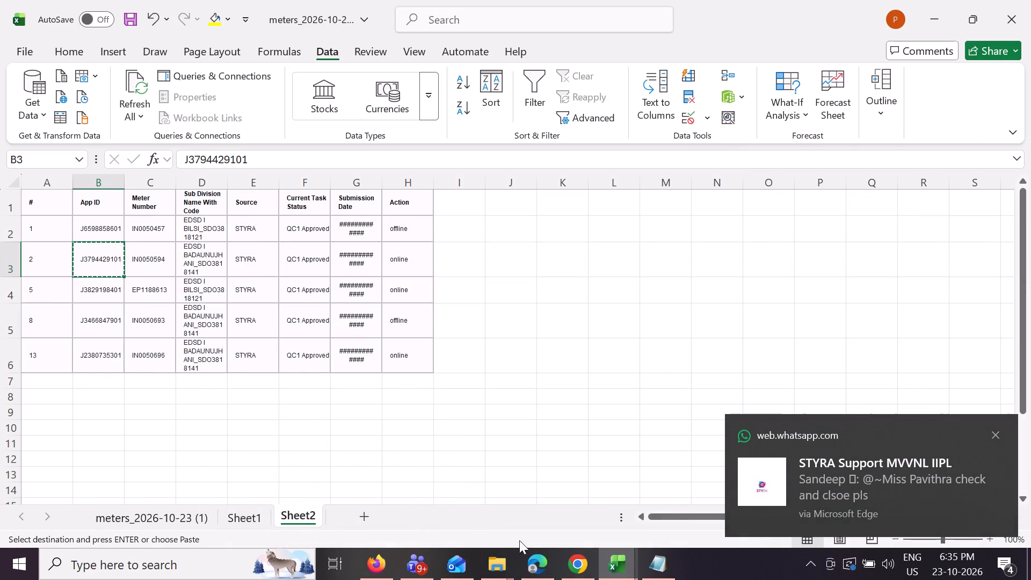
left_click(524, 560)
double_click(309, 194)
key("ctrl+v")
left_click(293, 218)
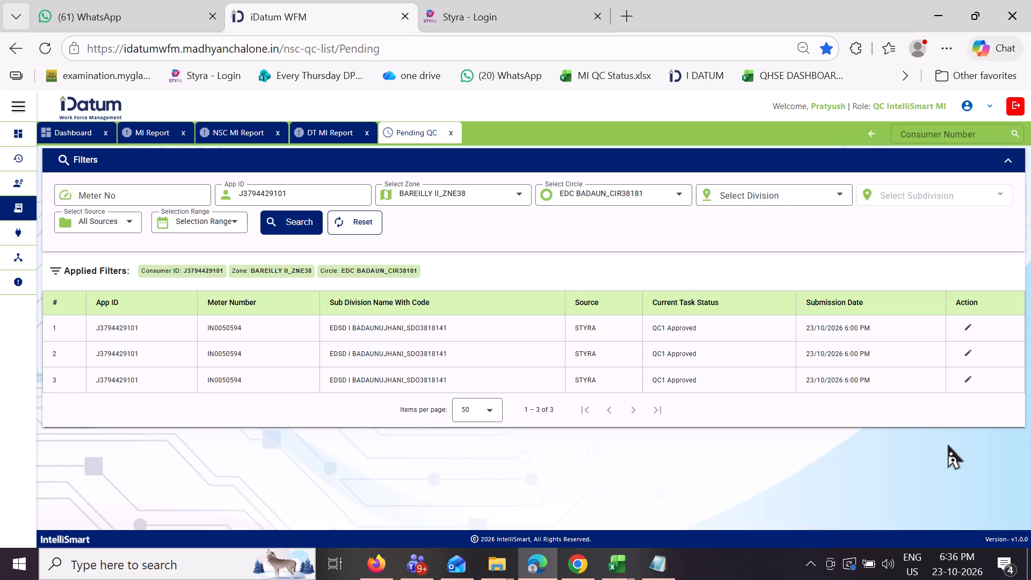
left_click(964, 319)
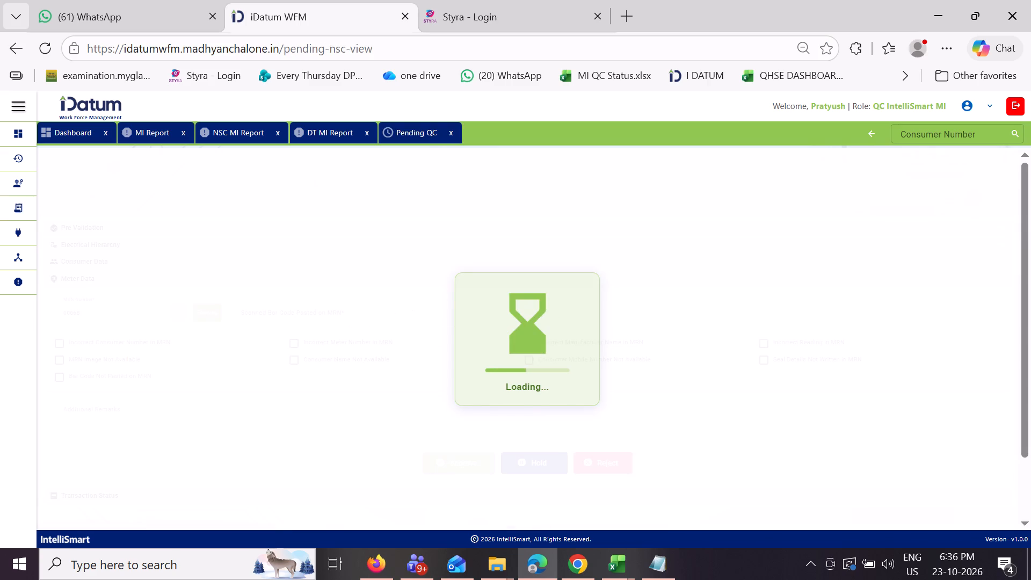
Expand the record's Meter Data and examine the enlarged Meter Number photo.
left_click(241, 275)
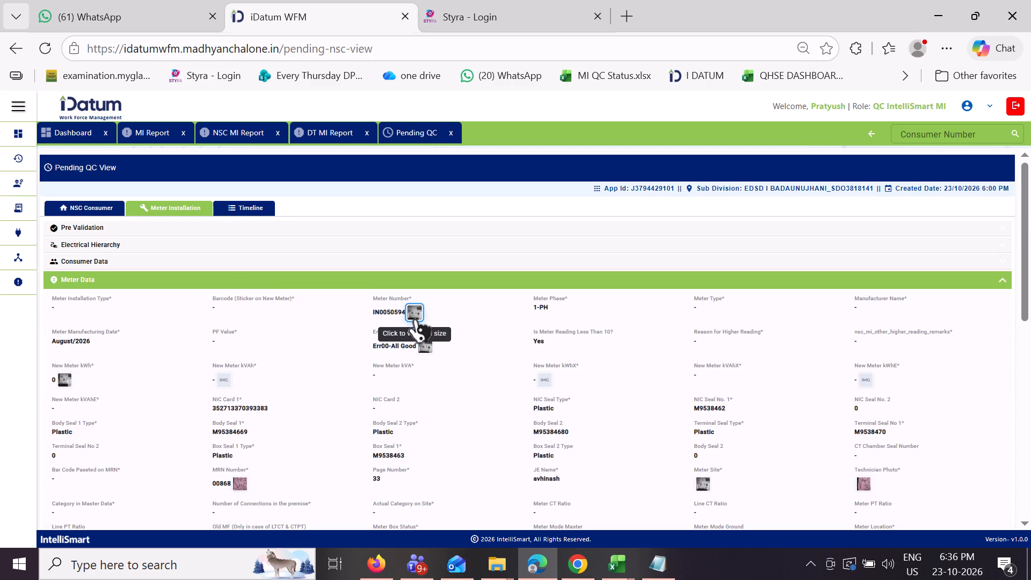
left_click(415, 319)
triple_click(467, 433)
triple_click(467, 438)
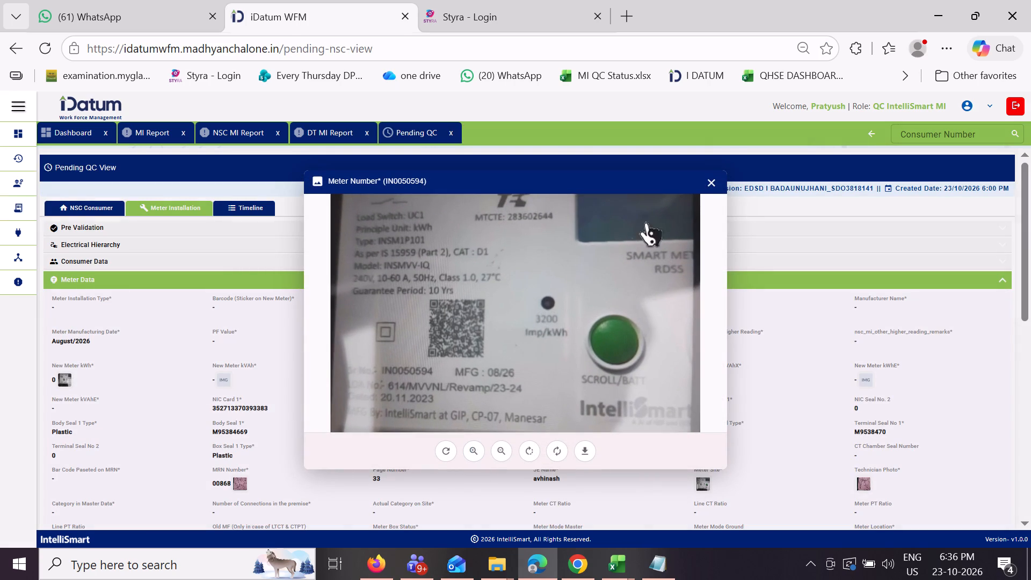
left_click(714, 181)
double_click(397, 309)
key("ctrl+c")
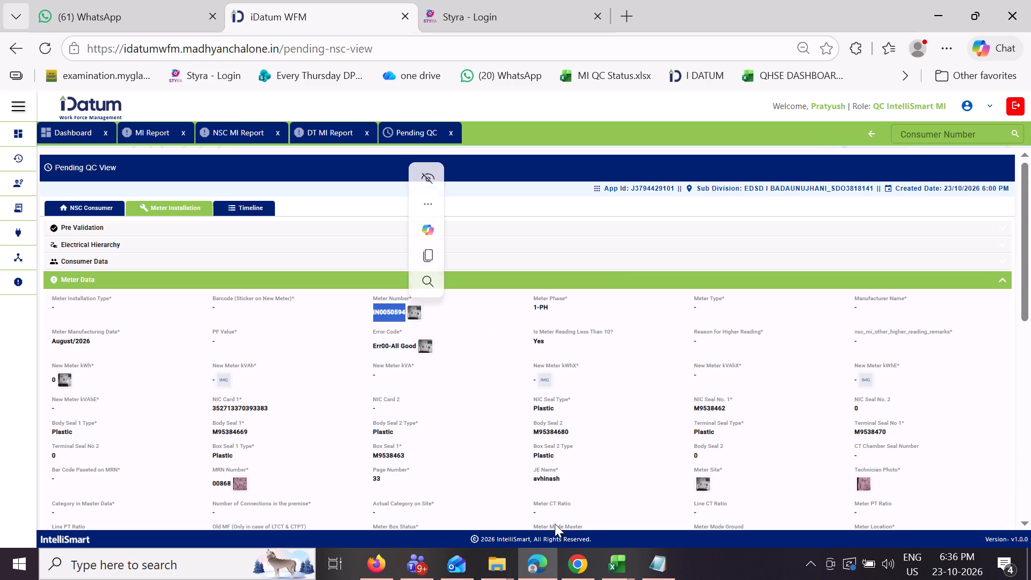
left_click(540, 569)
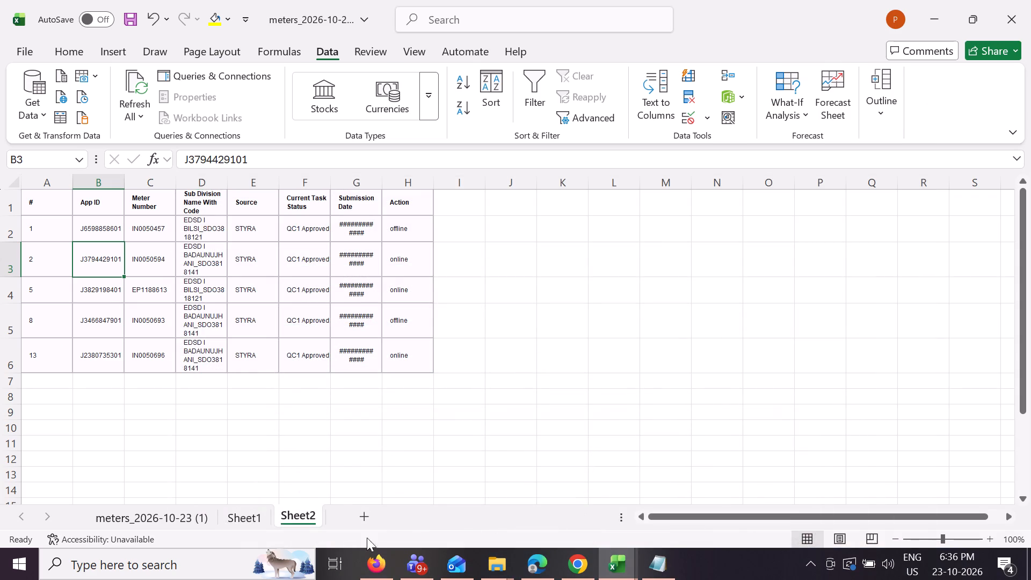
left_click(549, 568)
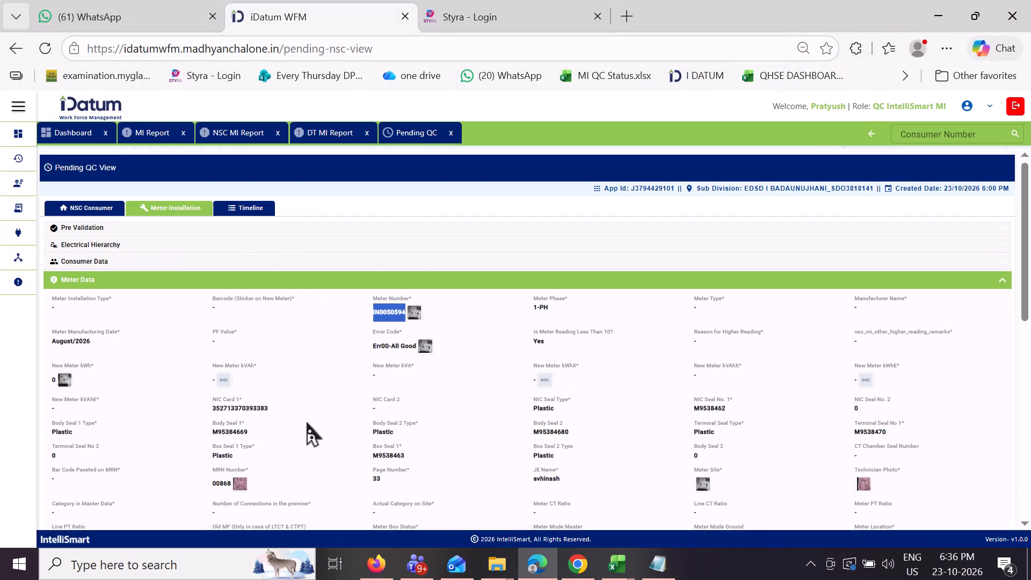
Examine the New Meter kWh photo enlarged, moving down to the meter's serial number details.
left_click(64, 380)
triple_click(476, 455)
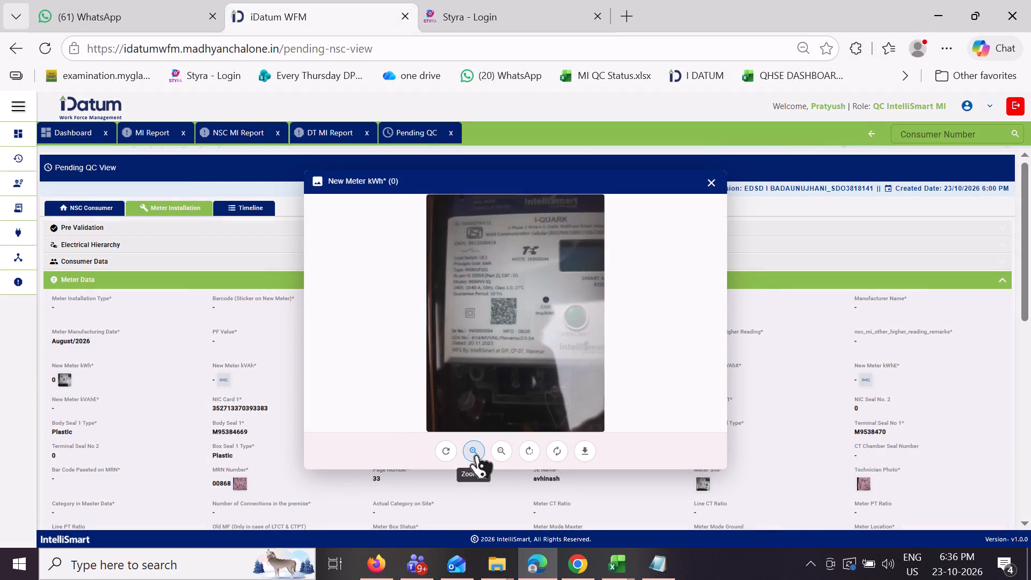
left_click(476, 455)
left_click_drag(530, 407, 507, 357)
left_click(721, 181)
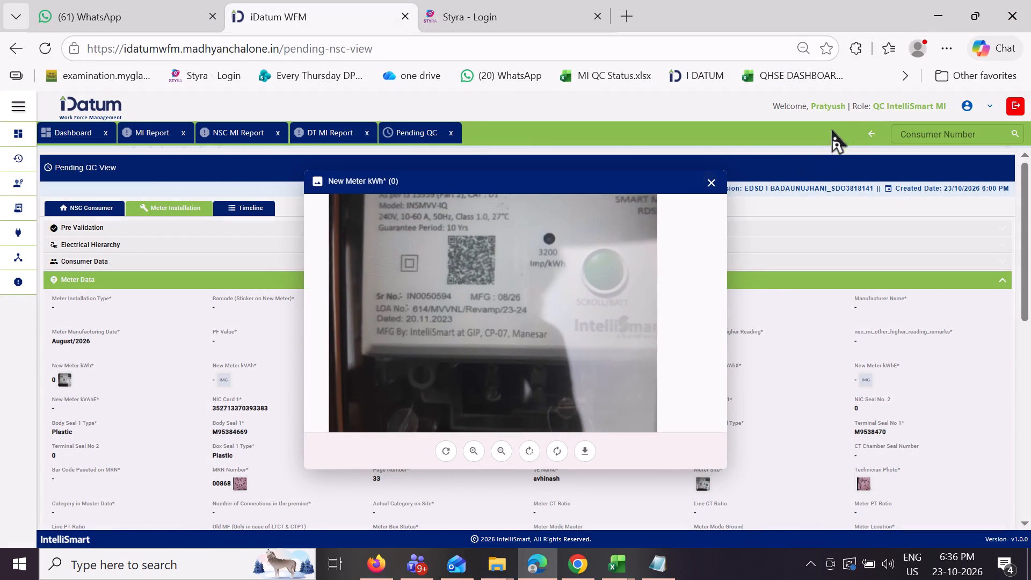
left_click(938, 9)
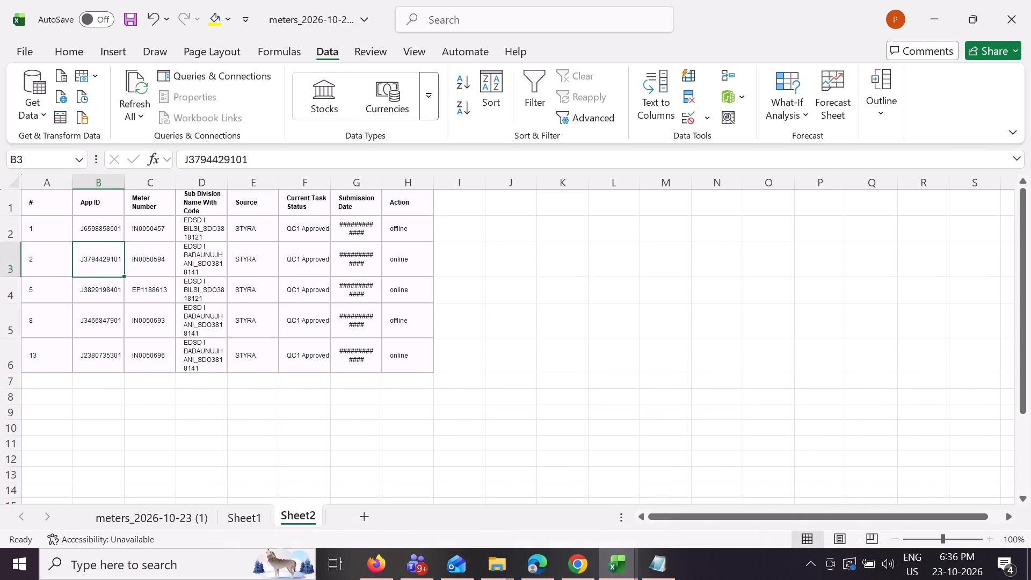
left_click(550, 569)
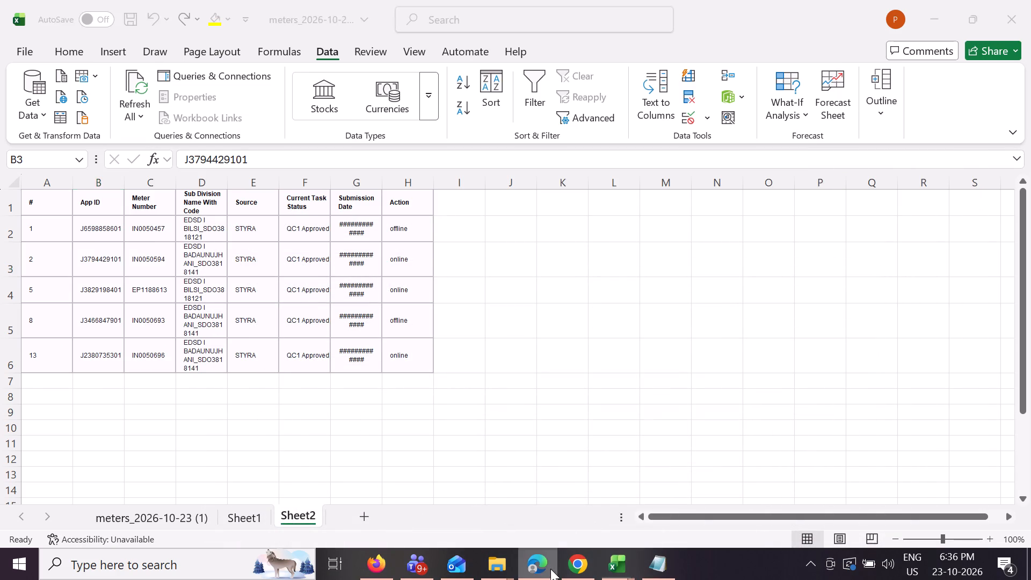
left_click(64, 375)
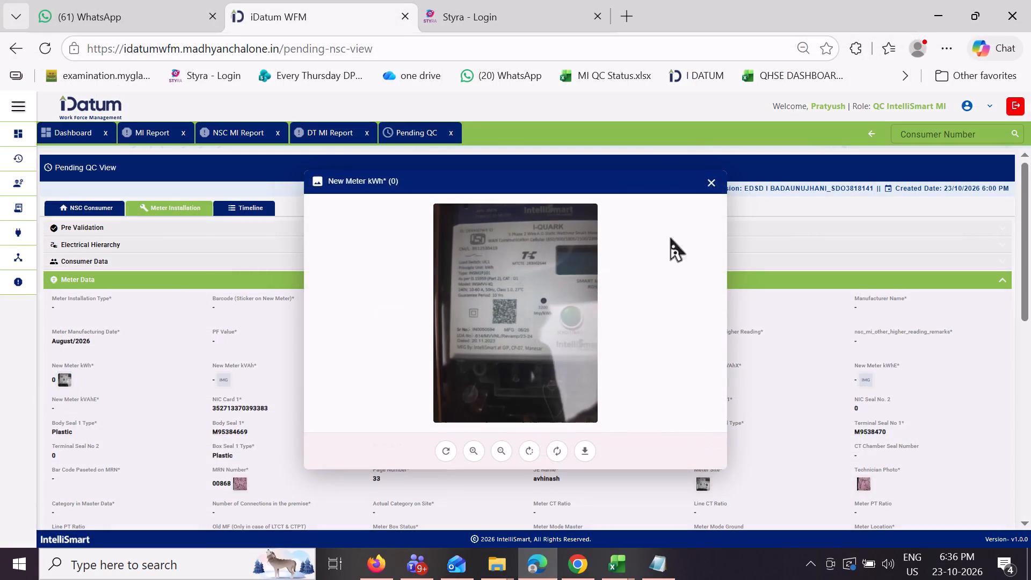
left_click(718, 182)
Examine the MRN Number image, rotated upright and enlarged, to check its handwritten meter and seal details.
left_click(244, 481)
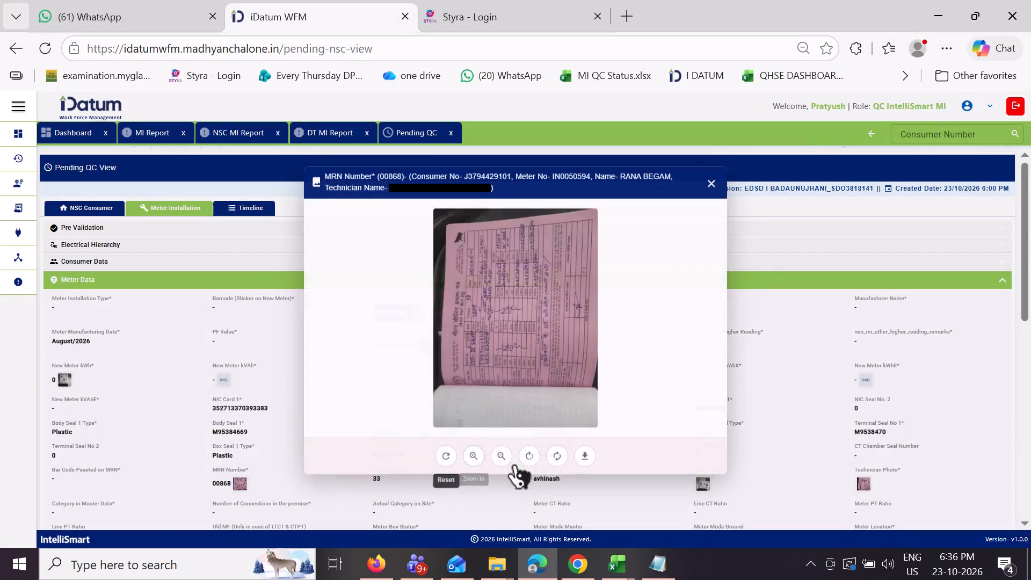
left_click(538, 460)
triple_click(480, 458)
triple_click(480, 458)
left_click(480, 458)
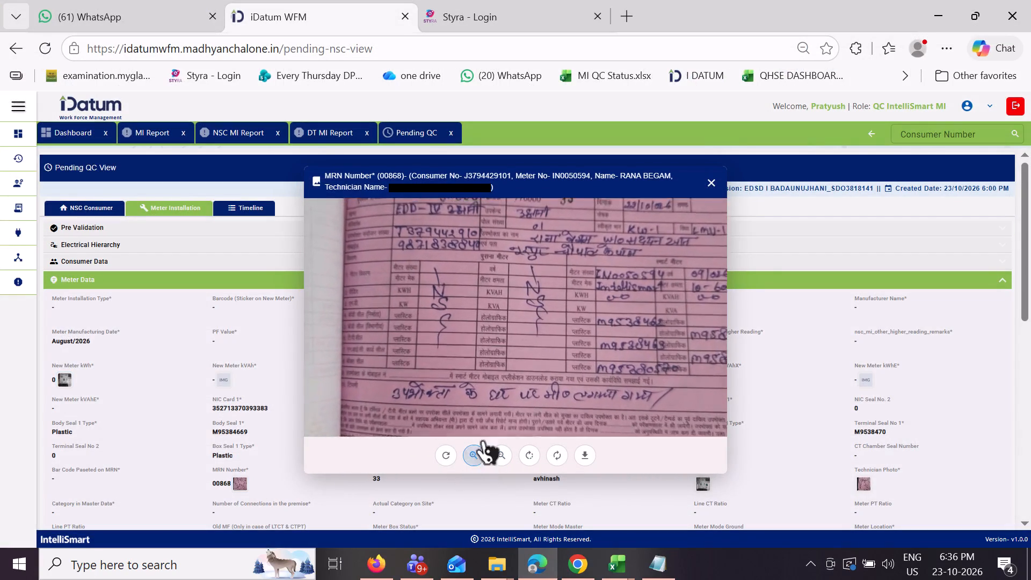
left_click(703, 187)
Approve the record with the additional remark "new meter in communication" copied from the Remarks file in Notepad.
left_click(564, 282)
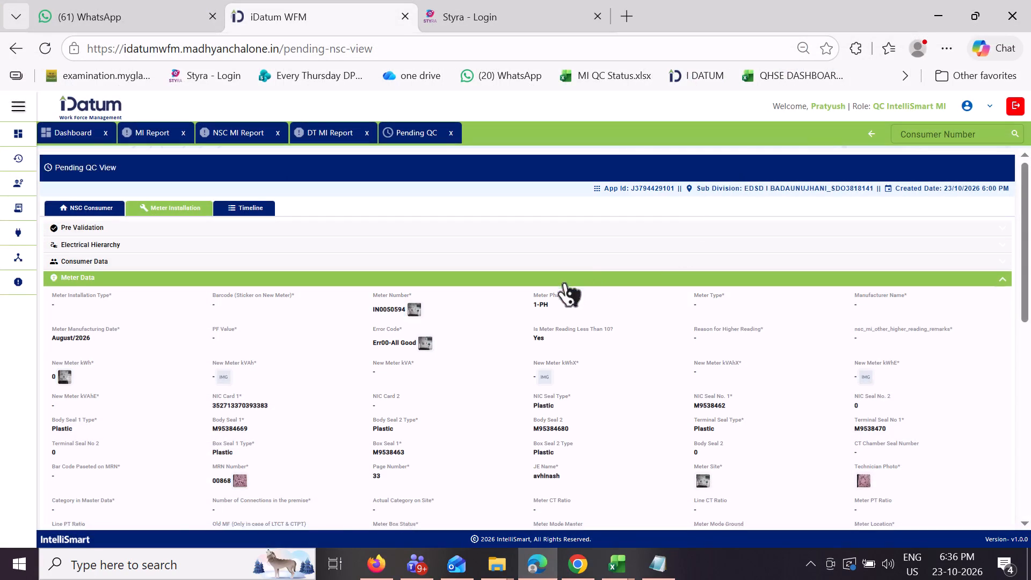
scroll(559, 298, "down", 4)
left_click(496, 347)
left_click(662, 560)
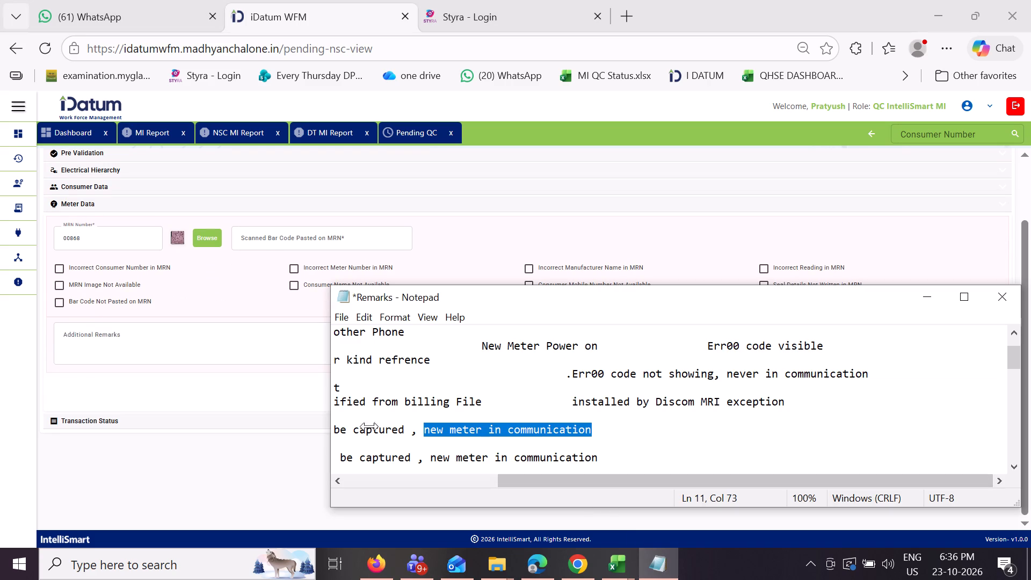
key("ctrl+c")
left_click(213, 345, "ctrl")
key("ctrl+v")
left_click(445, 431)
left_click(494, 336)
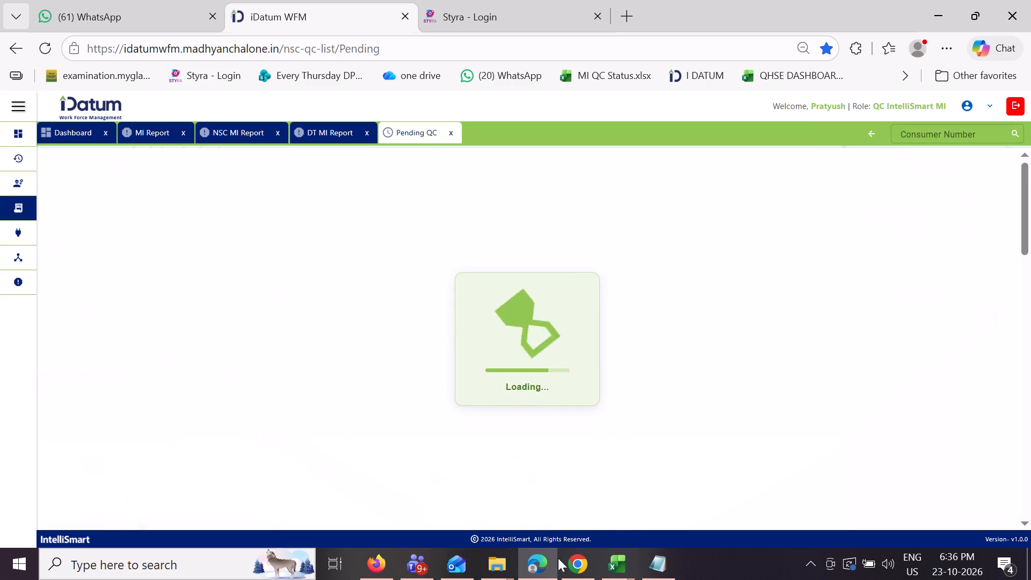
left_click(535, 568)
left_click(106, 257)
left_click(97, 288)
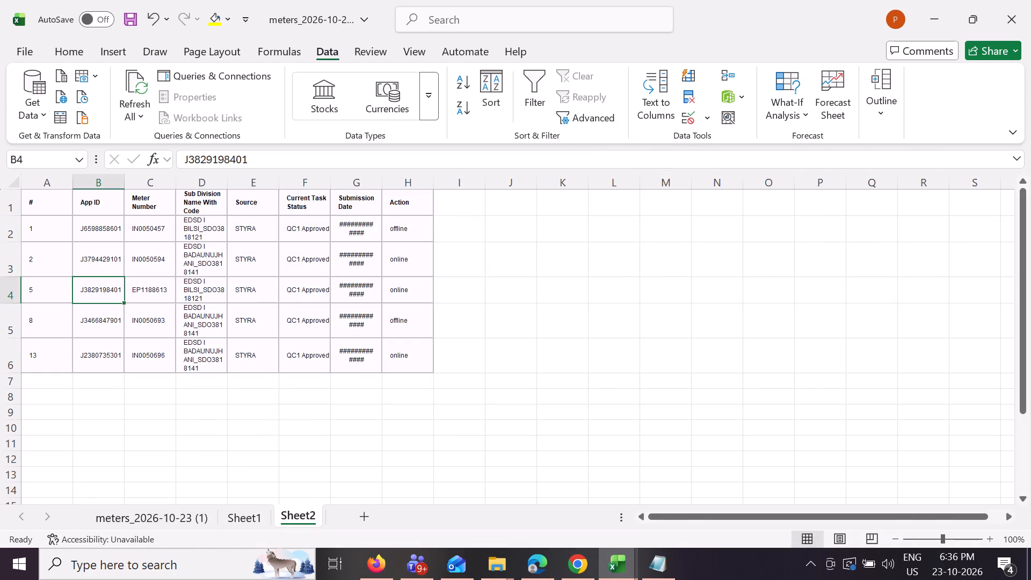
key("ctrl+c")
left_click(535, 564)
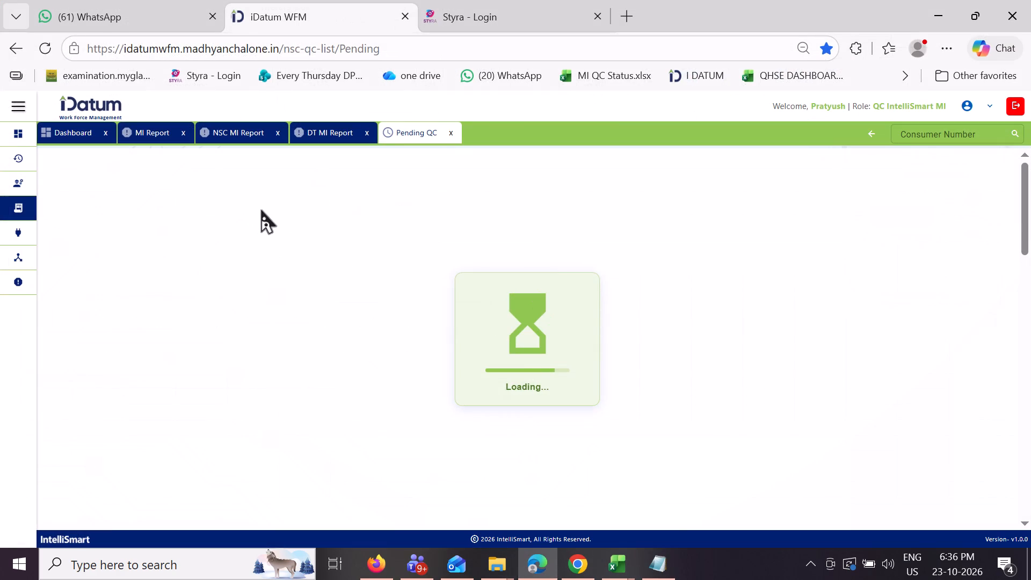
left_click(257, 220)
triple_click(260, 221)
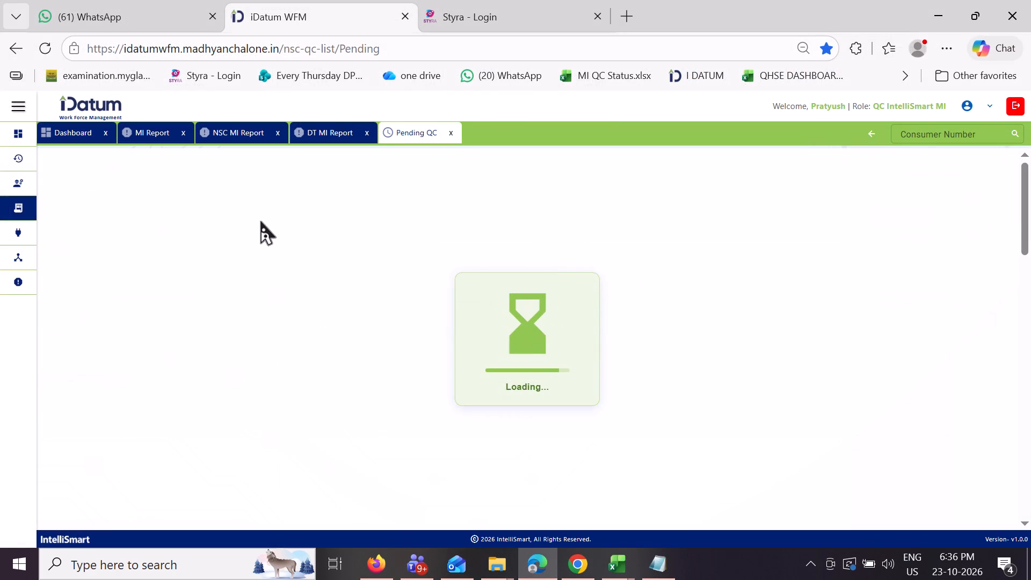
triple_click(260, 221)
triple_click(260, 221)
left_click(260, 221)
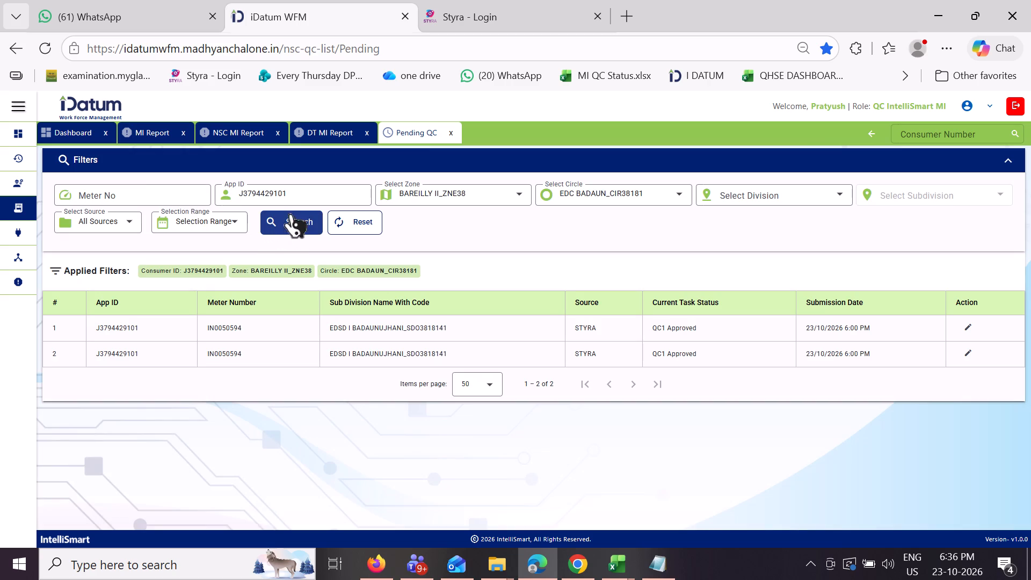
double_click(296, 195)
key("ctrl+v")
left_click(309, 222)
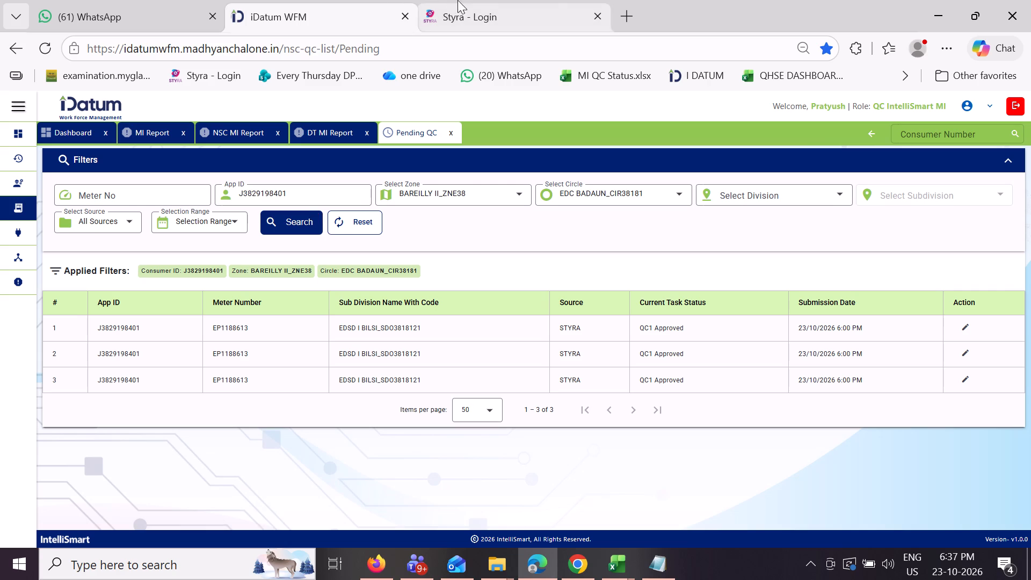
left_click(971, 317)
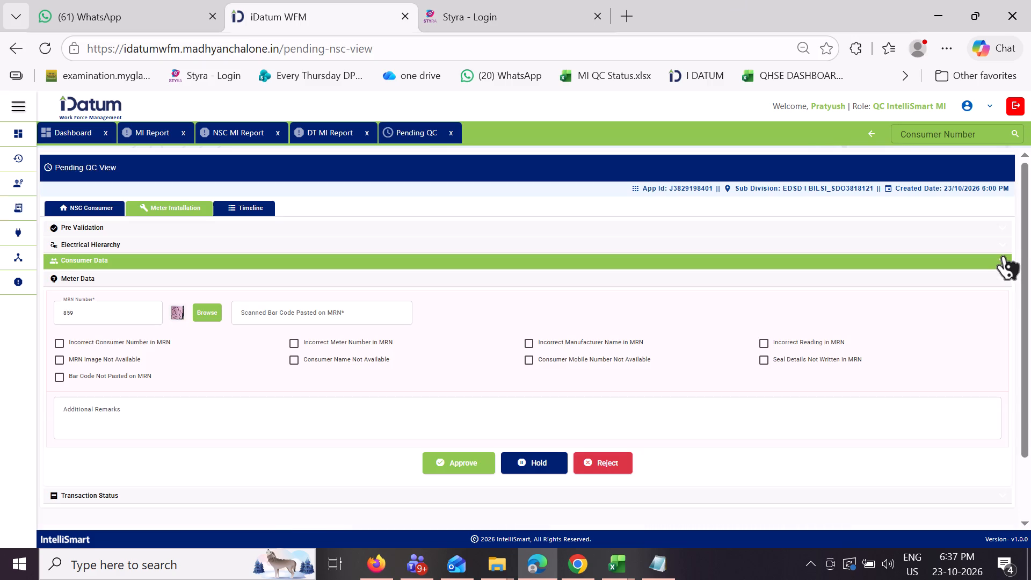
Expand the record's Meter Data and examine the enlarged Meter Number photo, including the lower part of the meter.
left_click(474, 277)
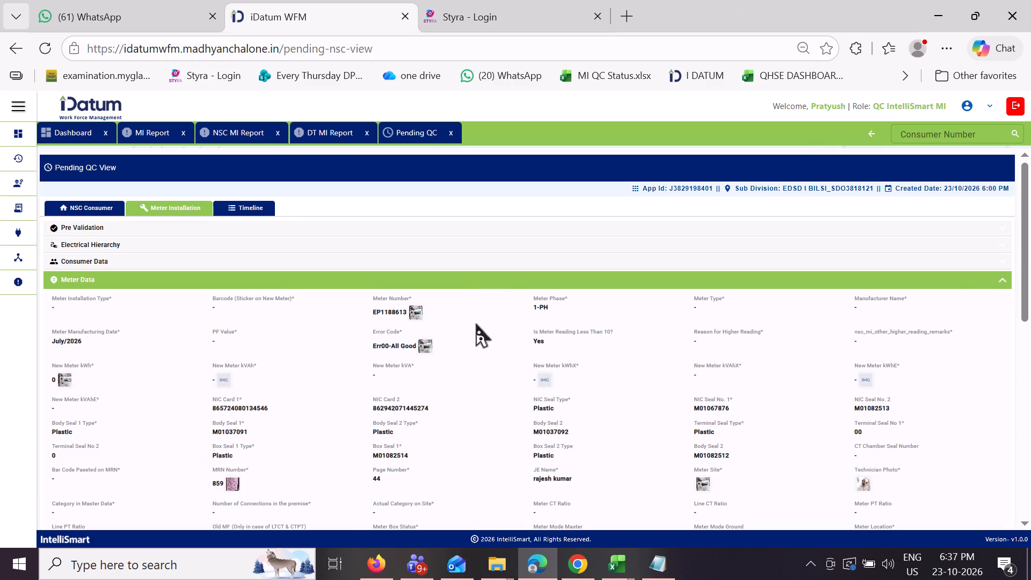
left_click(413, 318)
left_click(471, 453)
triple_click(471, 453)
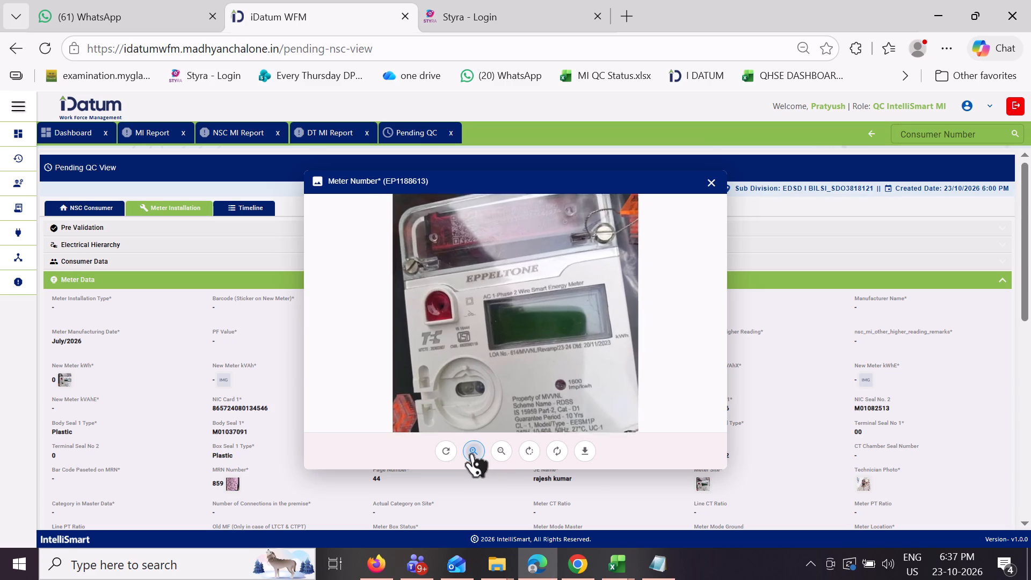
left_click(471, 453)
left_click_drag(579, 409, 575, 295)
left_click(713, 186)
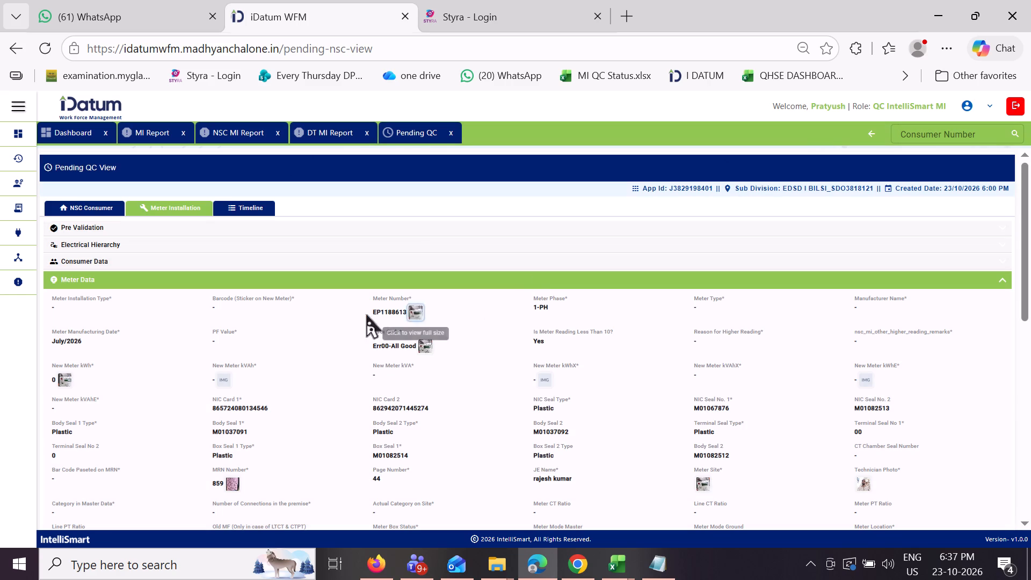
double_click(388, 307)
key("ctrl+c")
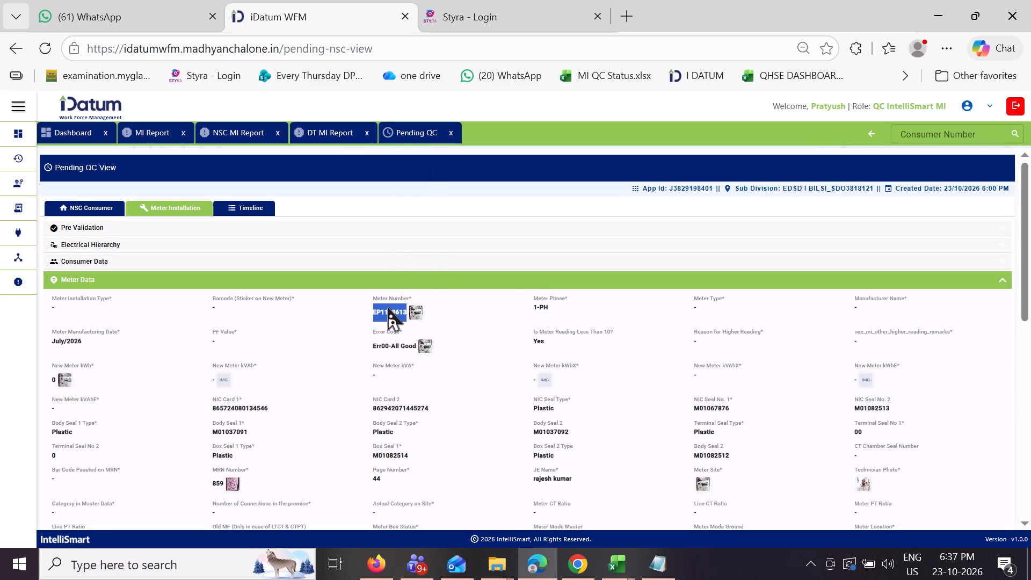
key("ctrl+c")
left_click(537, 572)
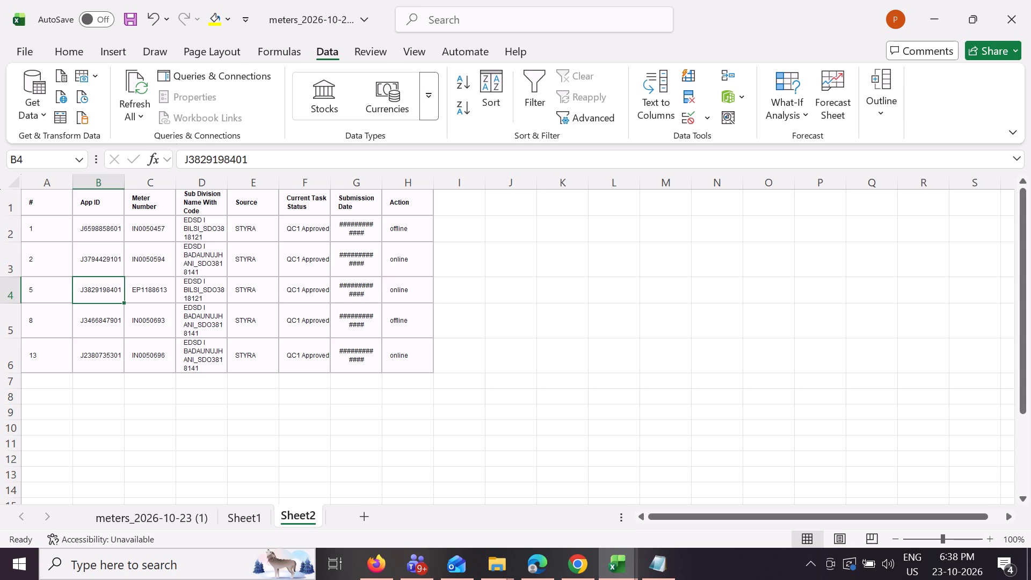
left_click(533, 556)
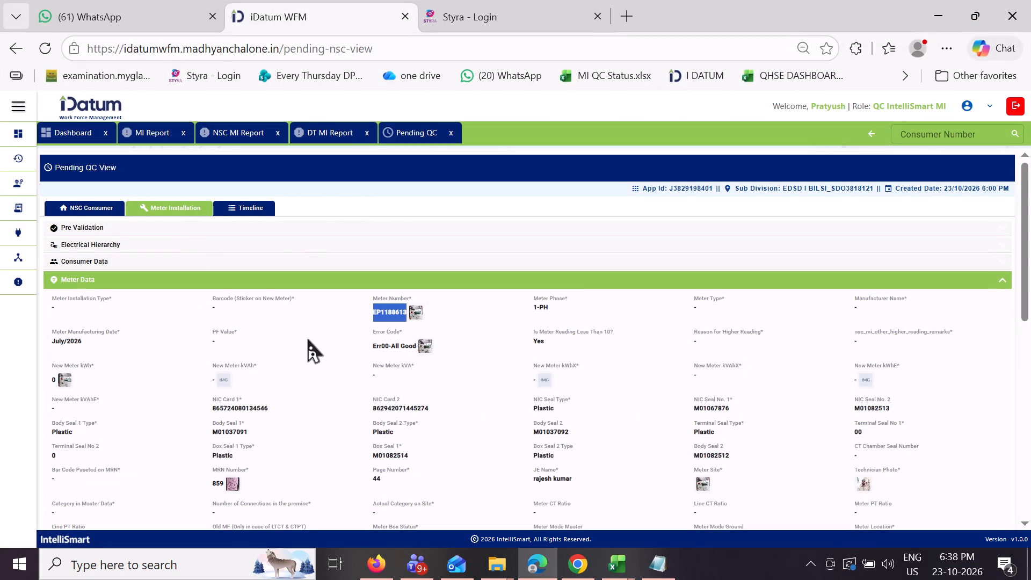
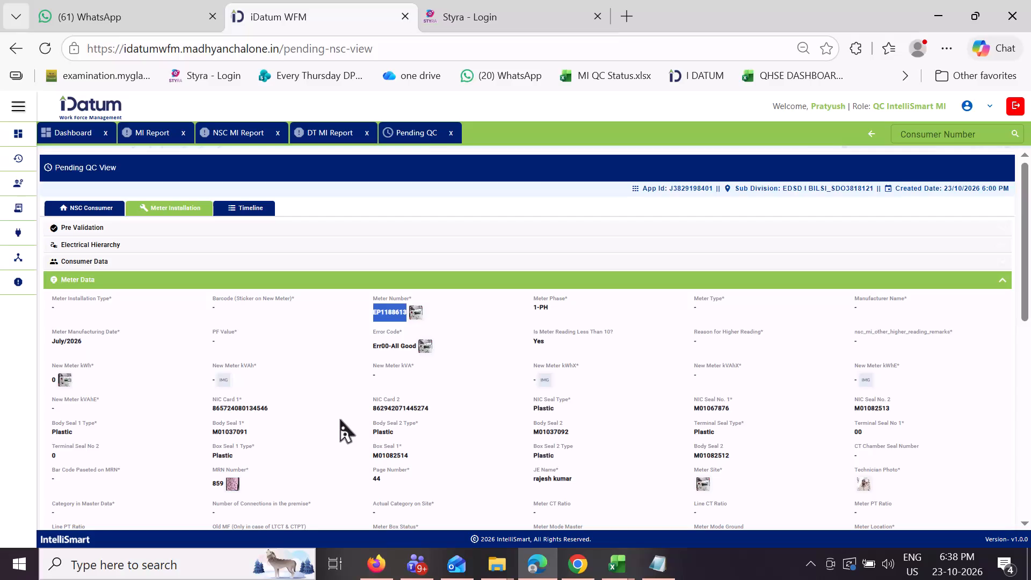
Open the record's MRN image, rotate it upright and enlarge it to examine the handwritten consumer, meter and seal details.
left_click(237, 487)
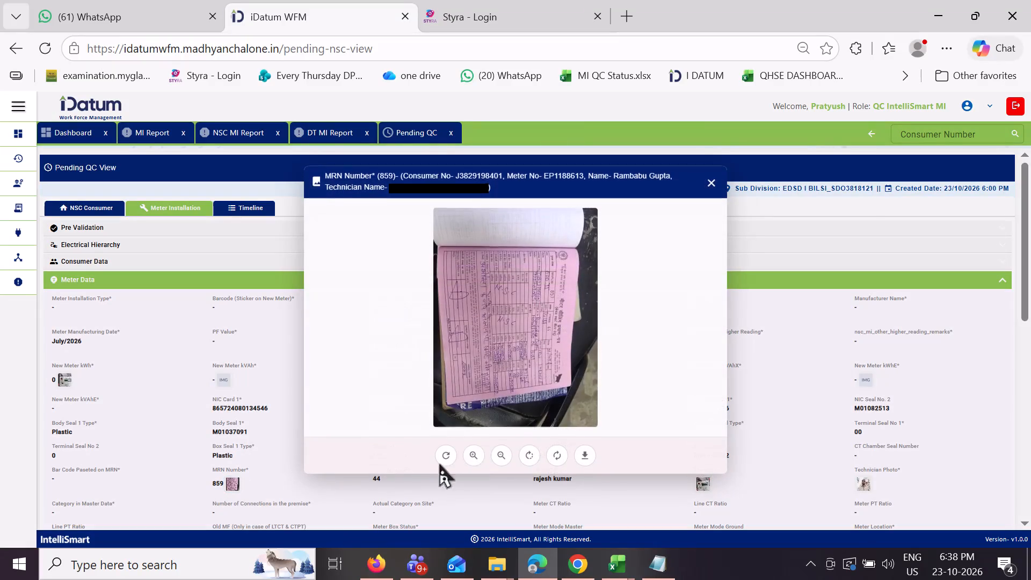
triple_click(526, 461)
triple_click(480, 448)
triple_click(480, 448)
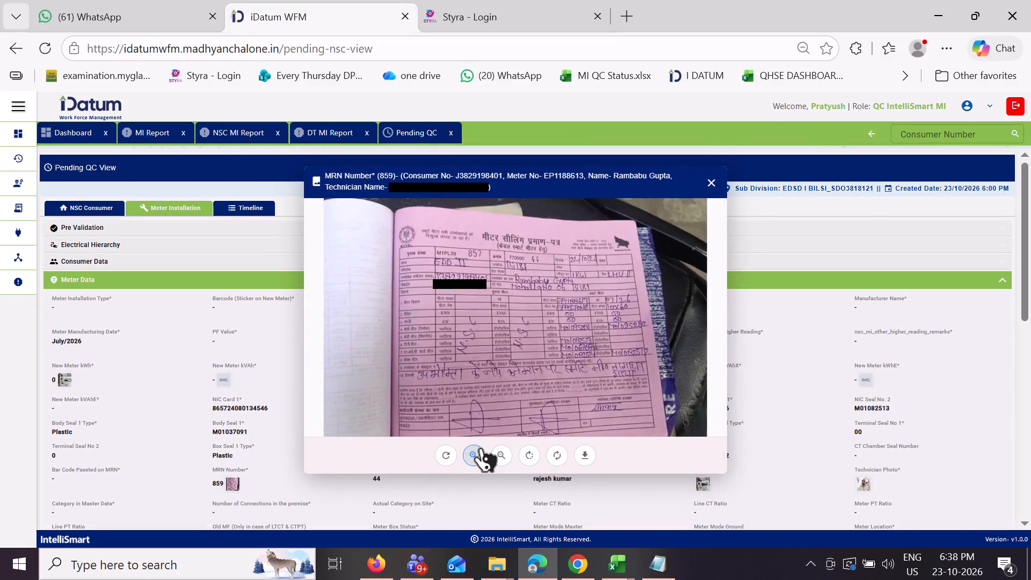
double_click(480, 448)
left_click(699, 206)
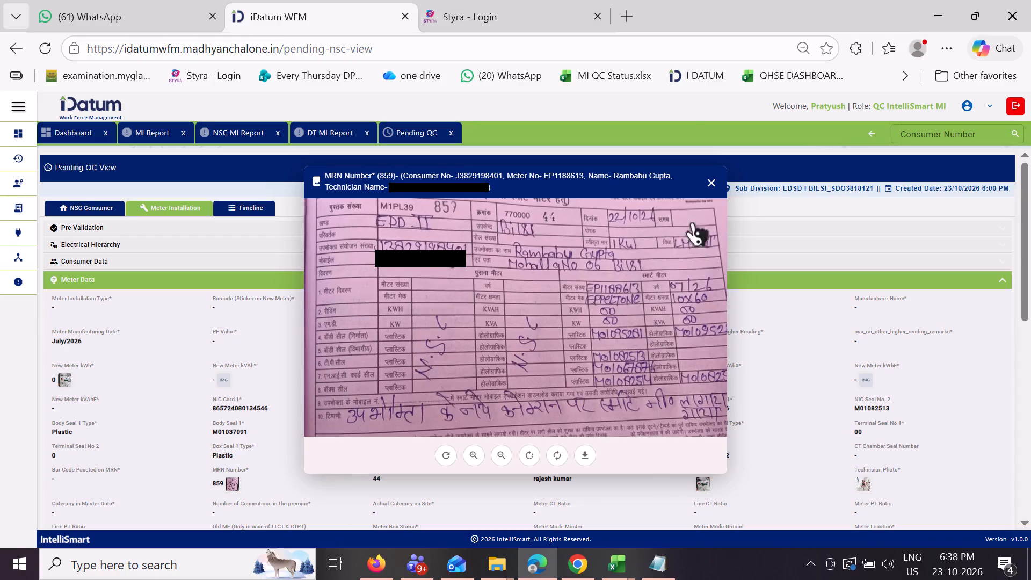
left_click(700, 186)
Approve the record with the additional remark "new meter in communication" copied from the Remarks file in Notepad.
left_click(567, 266)
left_click(550, 262)
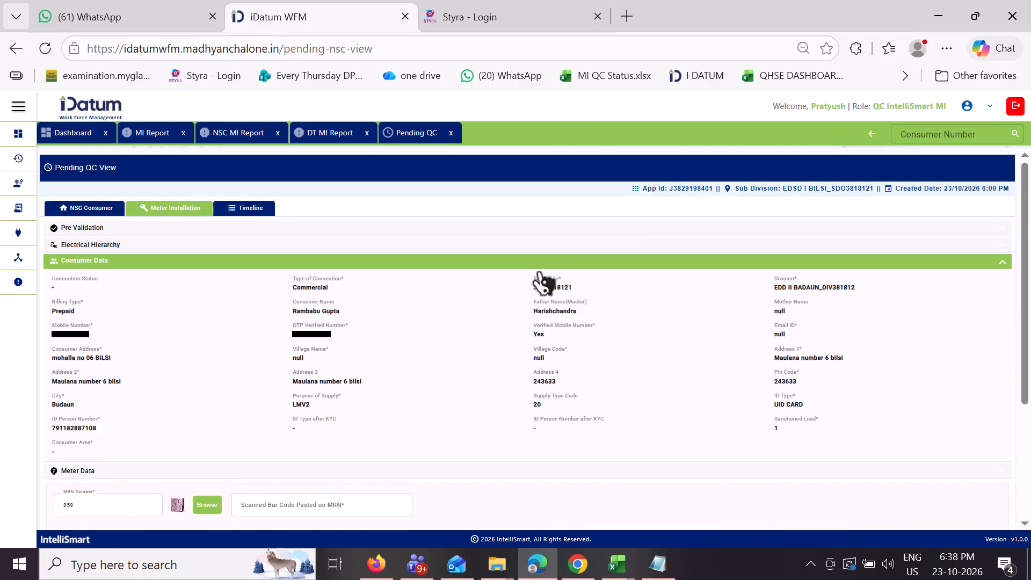
left_click(517, 276)
left_click(517, 280)
scroll(505, 281, "down", 7)
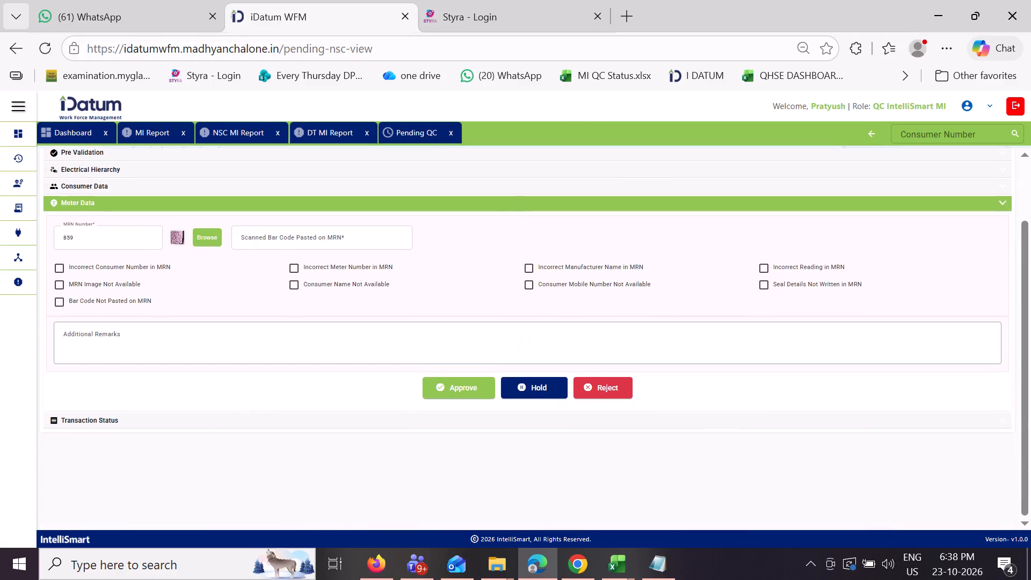
left_click(495, 340)
key("ctrl+v")
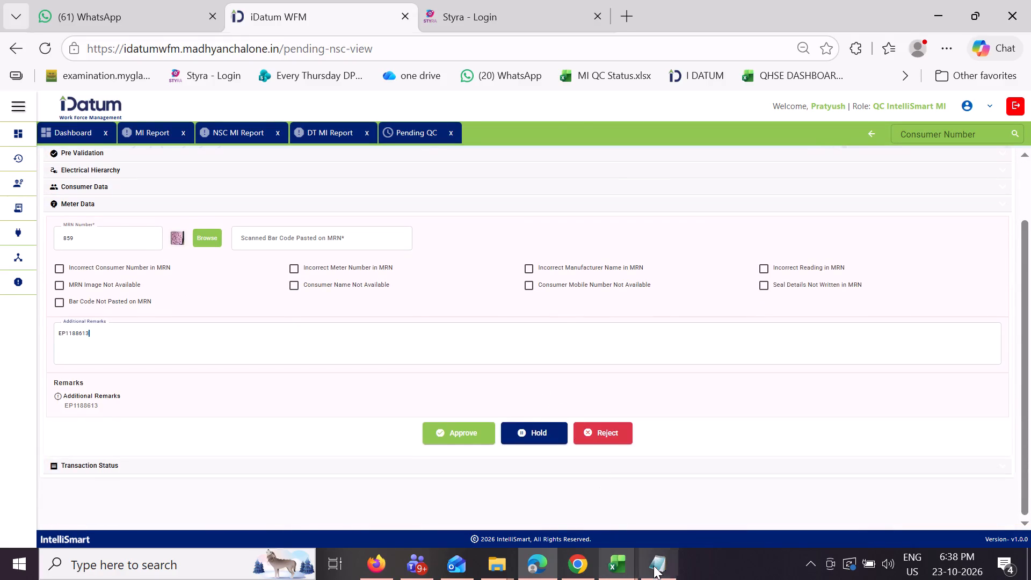
left_click(668, 565)
key("ctrl+c")
left_click_drag(224, 363, 0, 311, "ctrl")
key("ctrl+v")
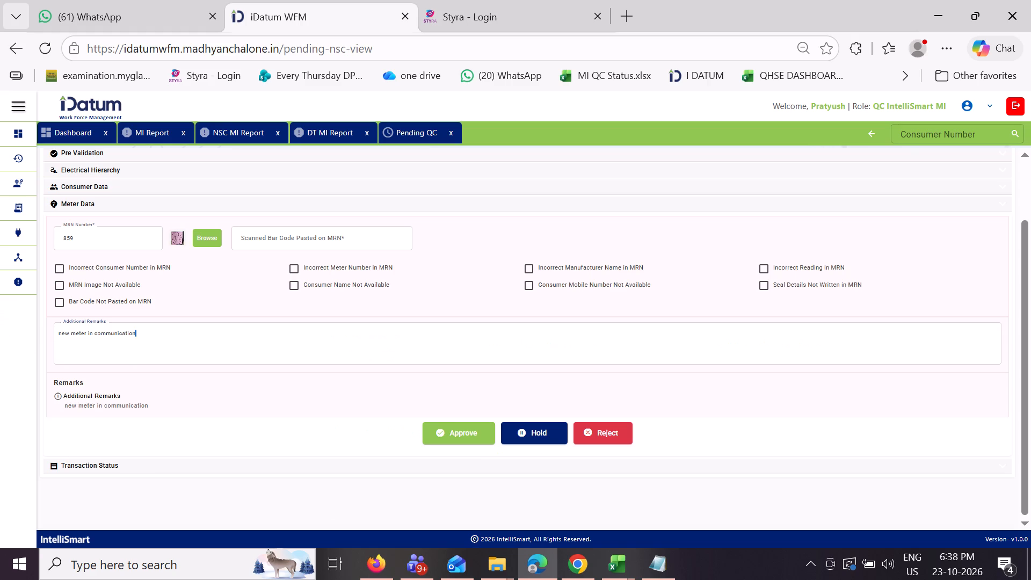
left_click(468, 434)
left_click(496, 345)
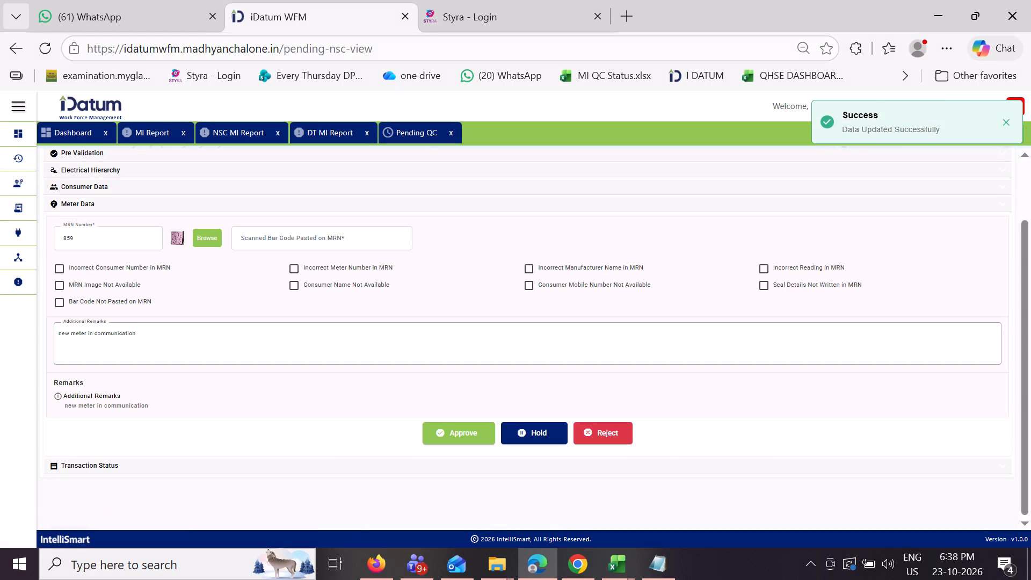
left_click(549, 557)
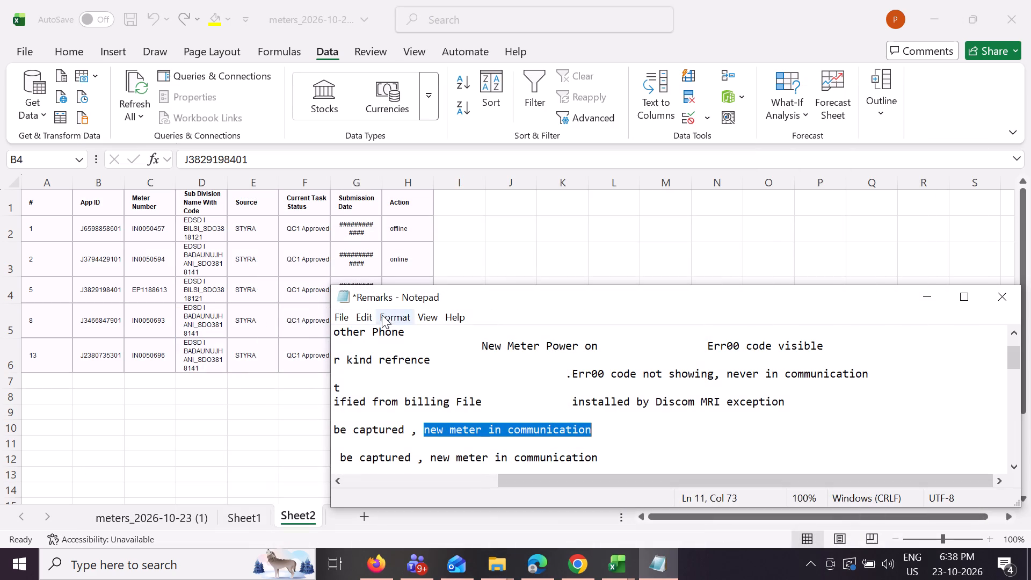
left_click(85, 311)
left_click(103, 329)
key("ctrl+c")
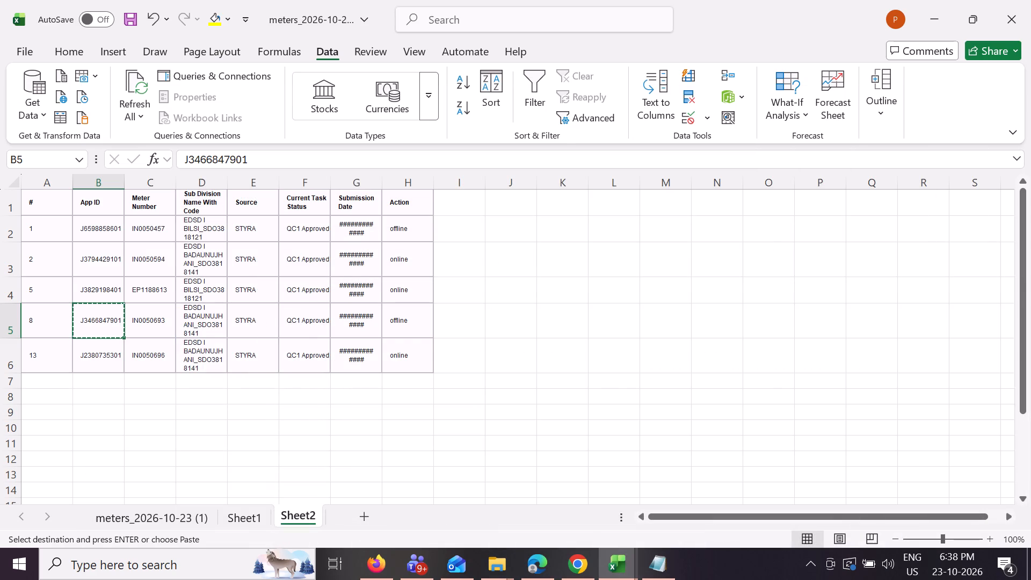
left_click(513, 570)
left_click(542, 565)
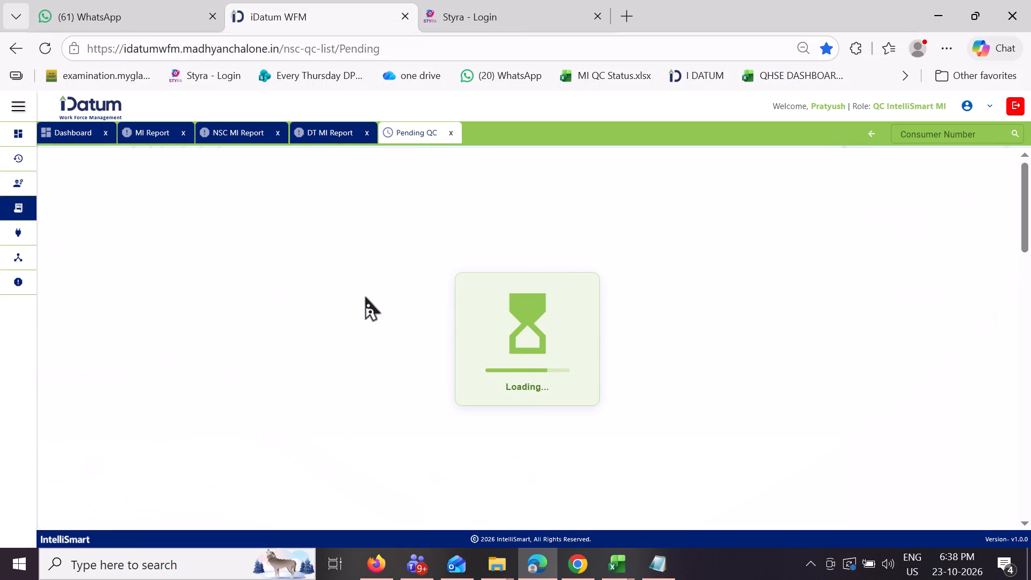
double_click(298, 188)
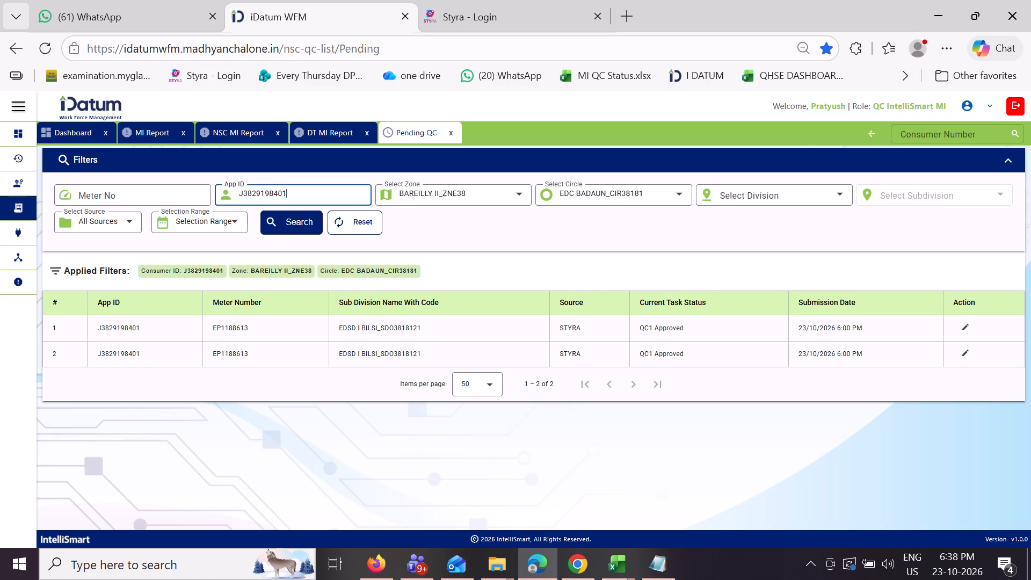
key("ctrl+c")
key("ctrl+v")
left_click(526, 563)
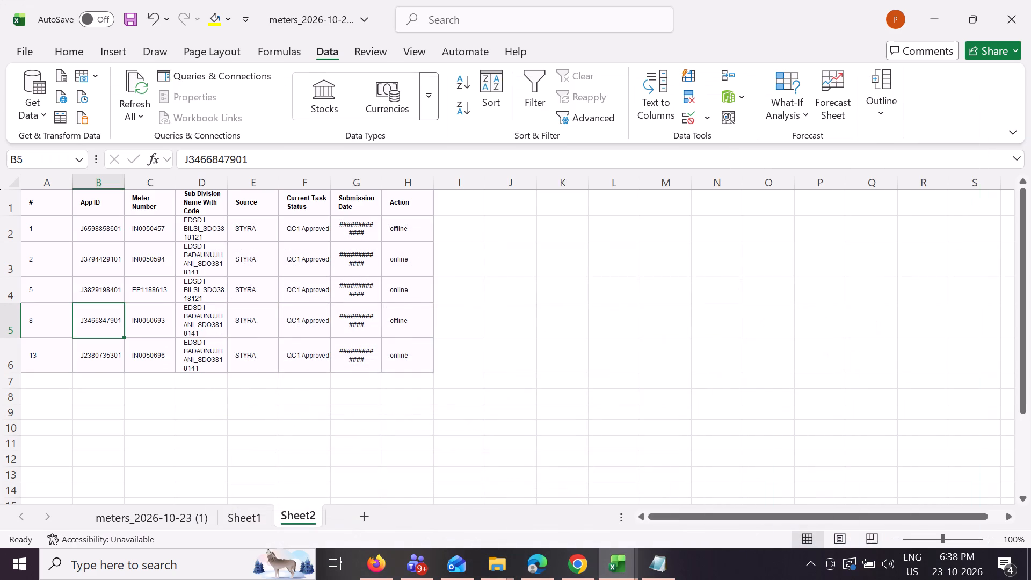
left_click(93, 359)
key("ctrl+c")
left_click(538, 563)
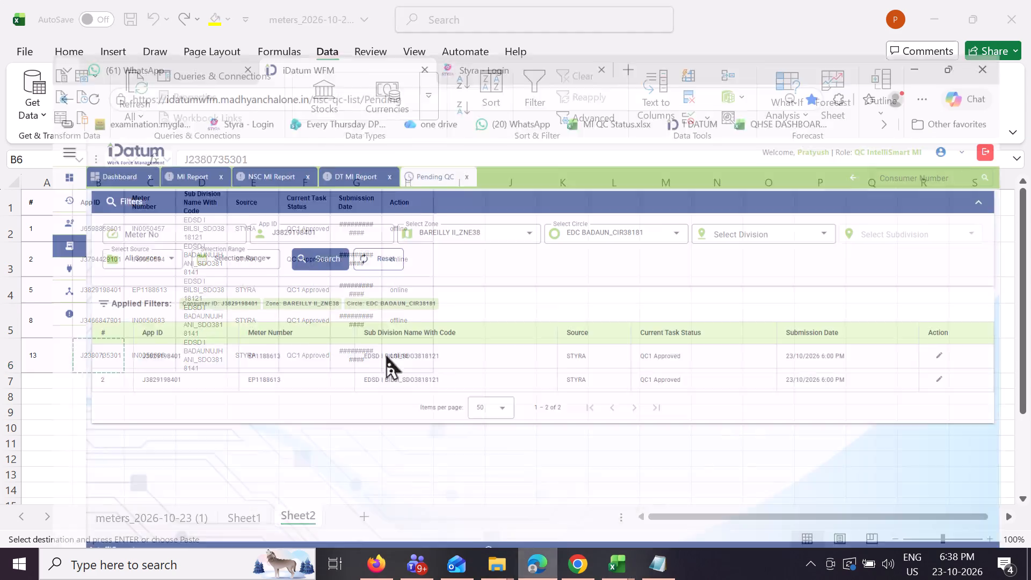
double_click(289, 194)
key("ctrl+v")
left_click(305, 219)
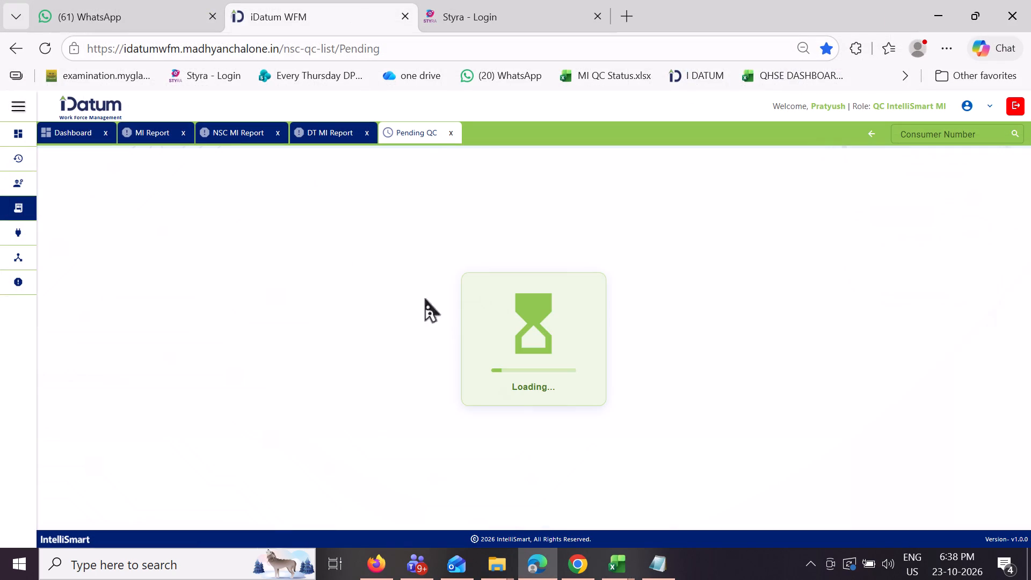
left_click(659, 562)
key("ctrl+c")
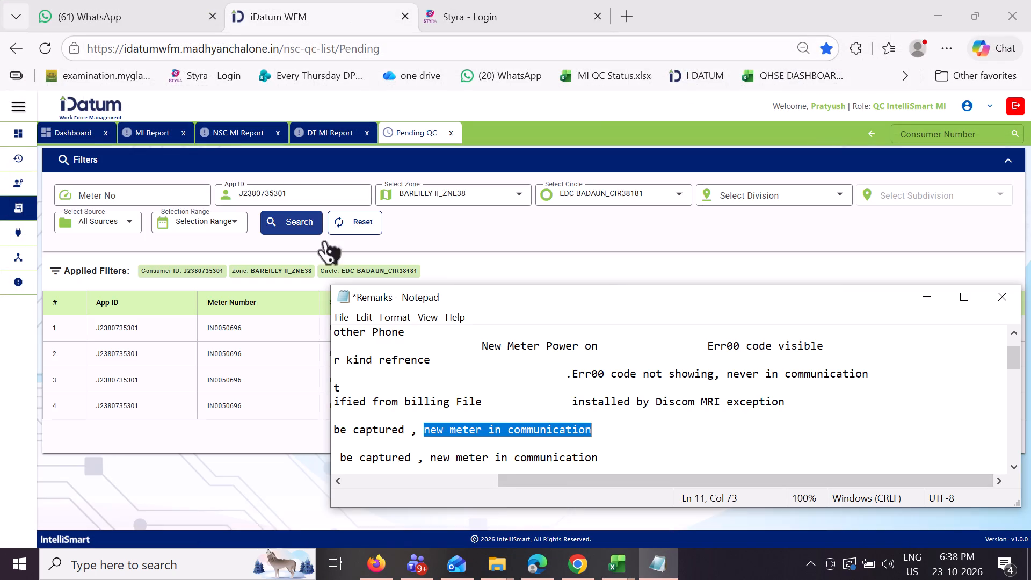
left_click(328, 253)
left_click(974, 325)
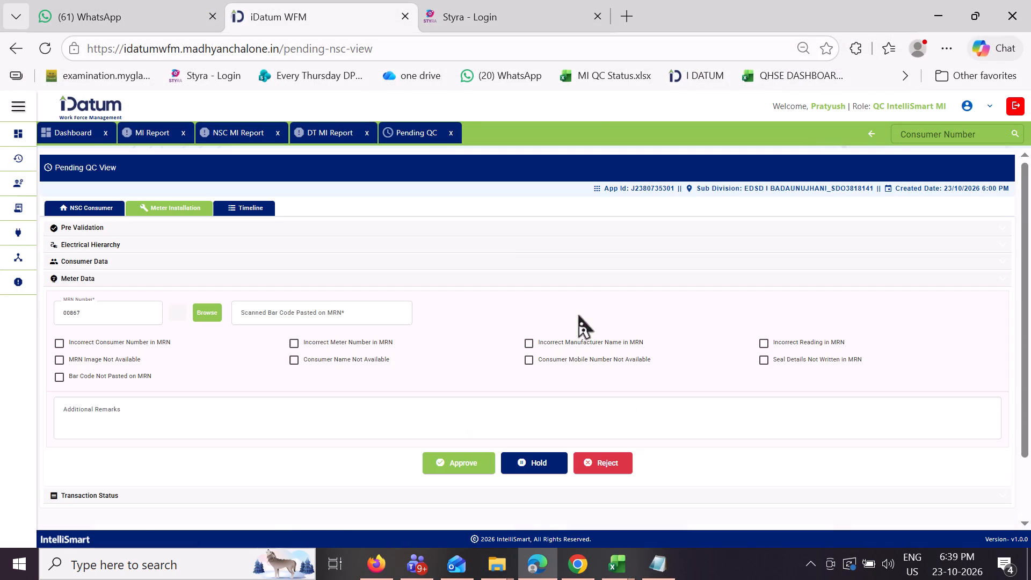
Expand the record's Meter Data and examine the enlarged Meter Number photo and the New Meter kWh photo.
left_click(290, 285)
left_click(404, 315)
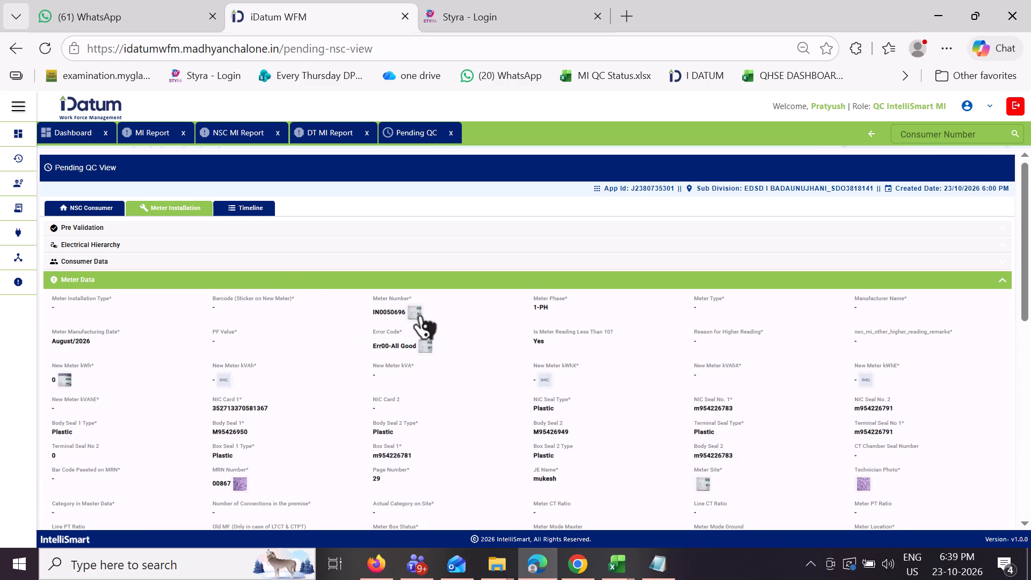
left_click(415, 309)
triple_click(460, 452)
double_click(460, 452)
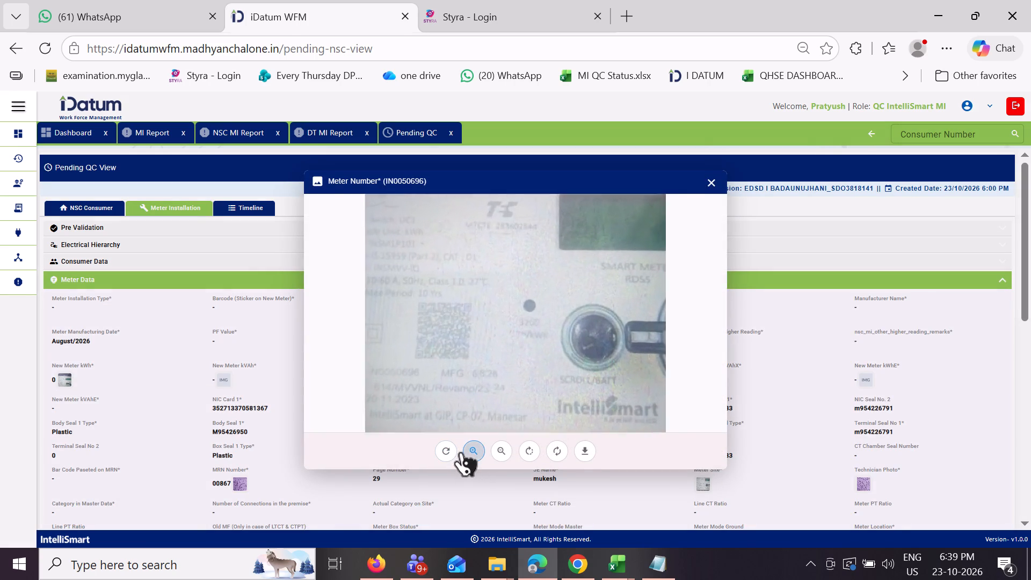
left_click(700, 187)
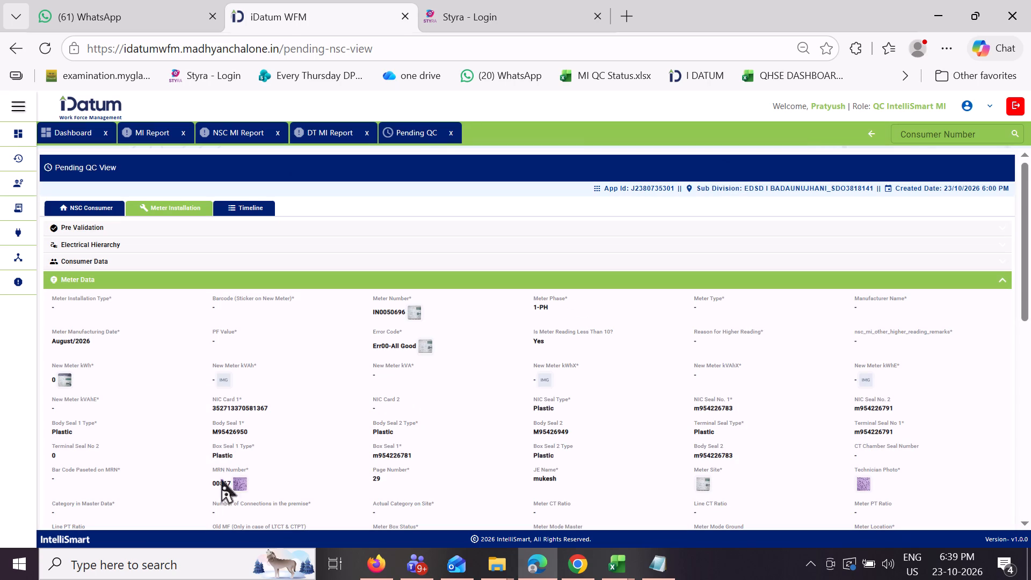
left_click(62, 379)
left_click(727, 177)
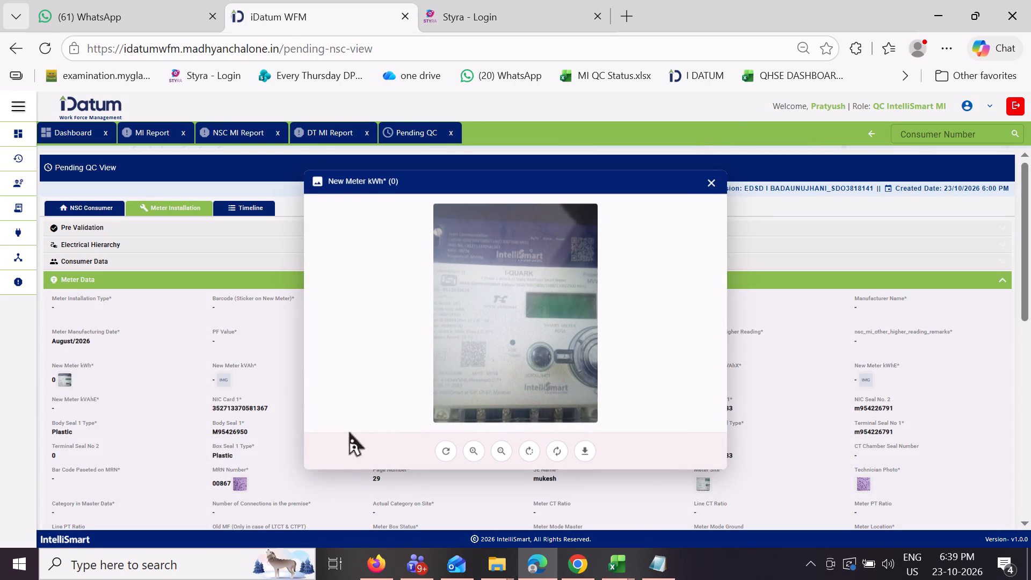
left_click(702, 186)
Open the record's MRN image, rotate it upright and enlarge it to examine the handwritten entries.
left_click(241, 487)
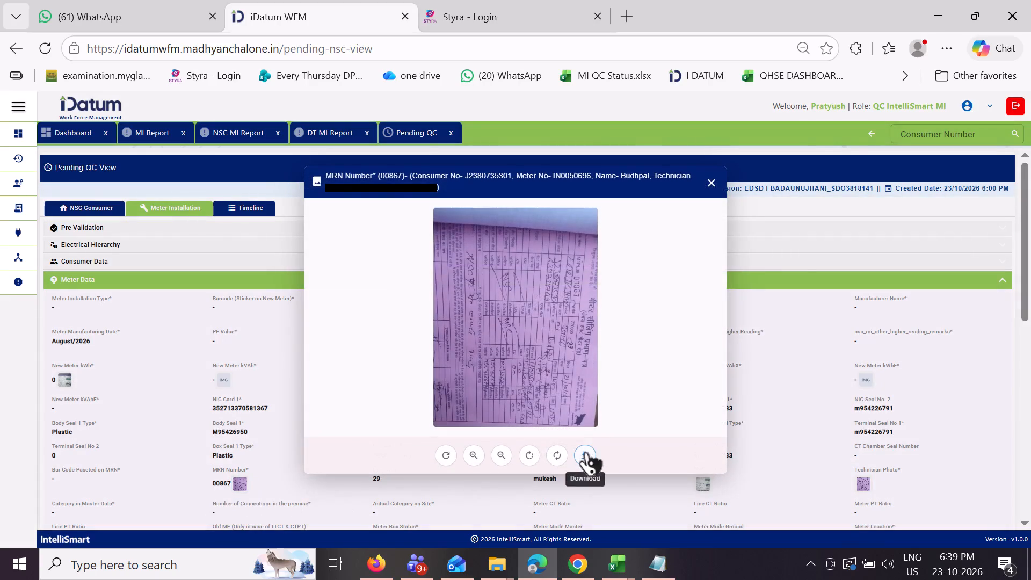
triple_click(524, 459)
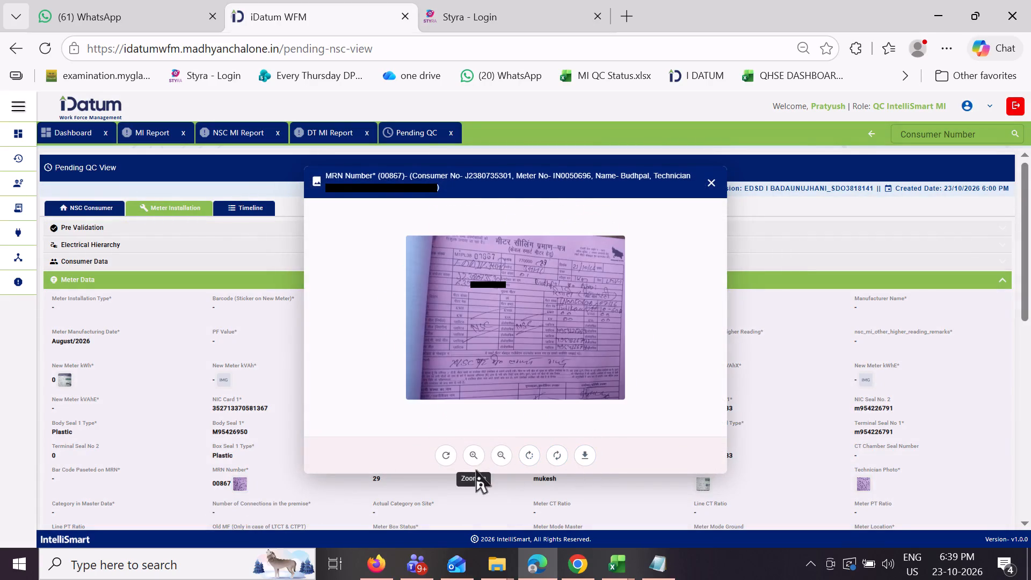
triple_click(476, 465)
double_click(476, 465)
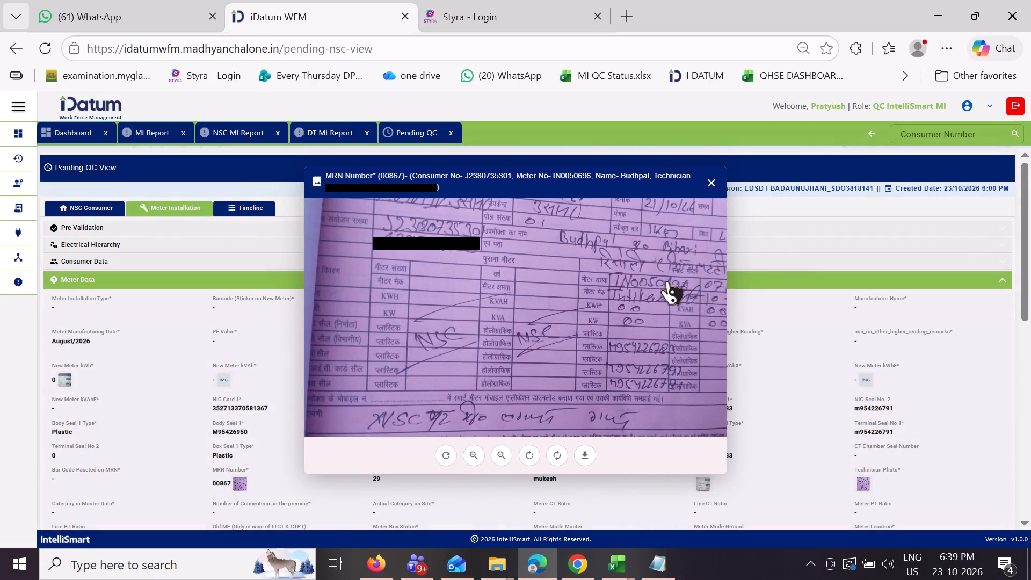
left_click(700, 176)
Collapse Meter Data and approve the record with the copied additional remark "new meter in communication".
left_click(578, 279)
scroll(577, 281, "down", 4)
left_click(471, 347, "ctrl")
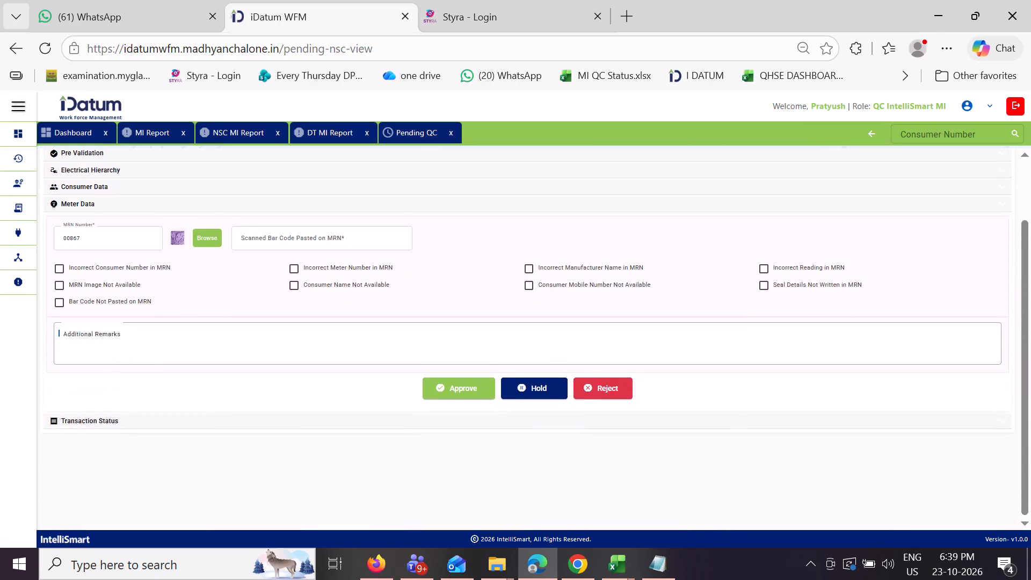
key("ctrl+v")
left_click(456, 427)
left_click(496, 345)
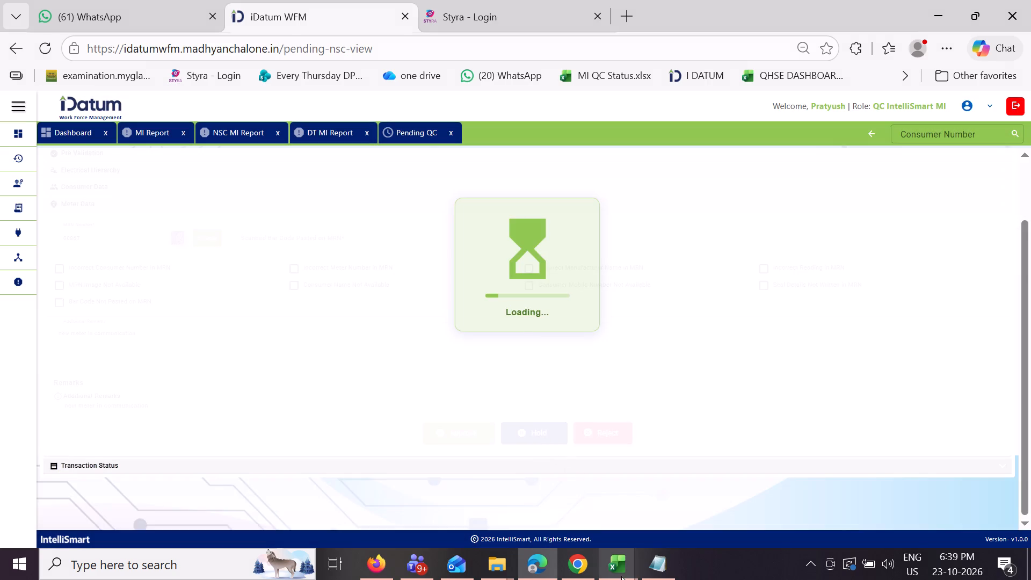
left_click(532, 564)
left_click(100, 314)
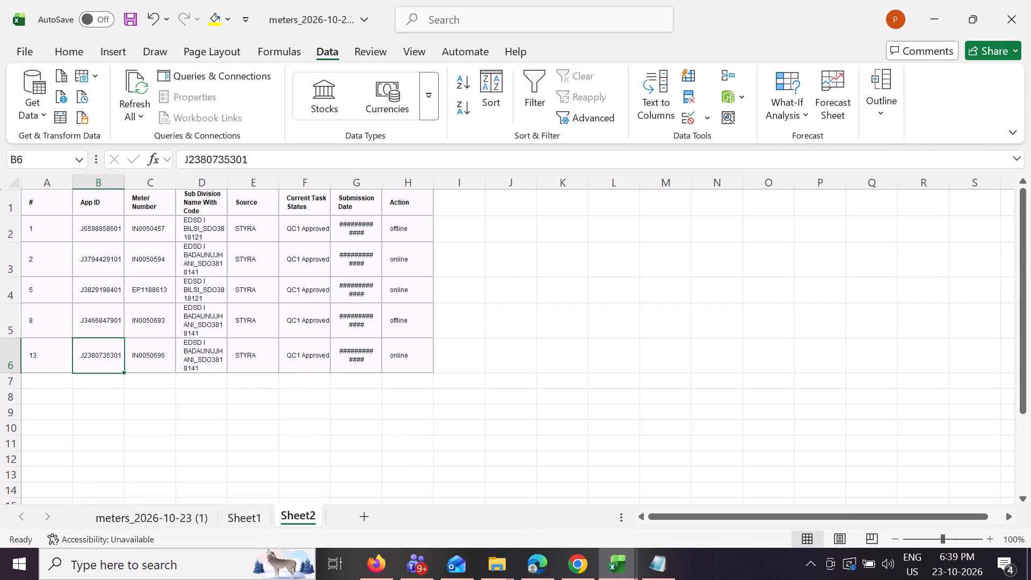
left_click(103, 320)
key("ctrl+c")
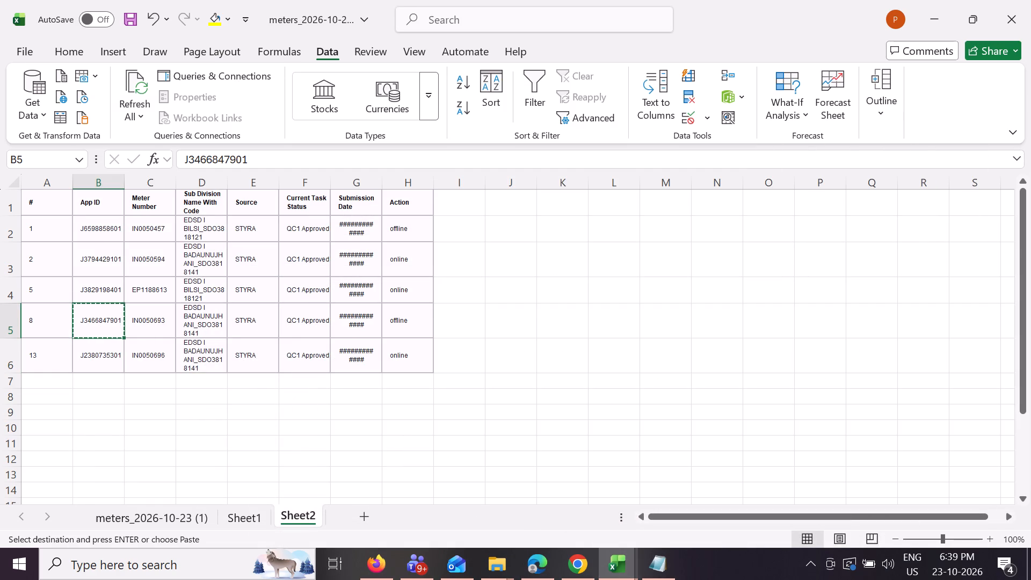
left_click(536, 573)
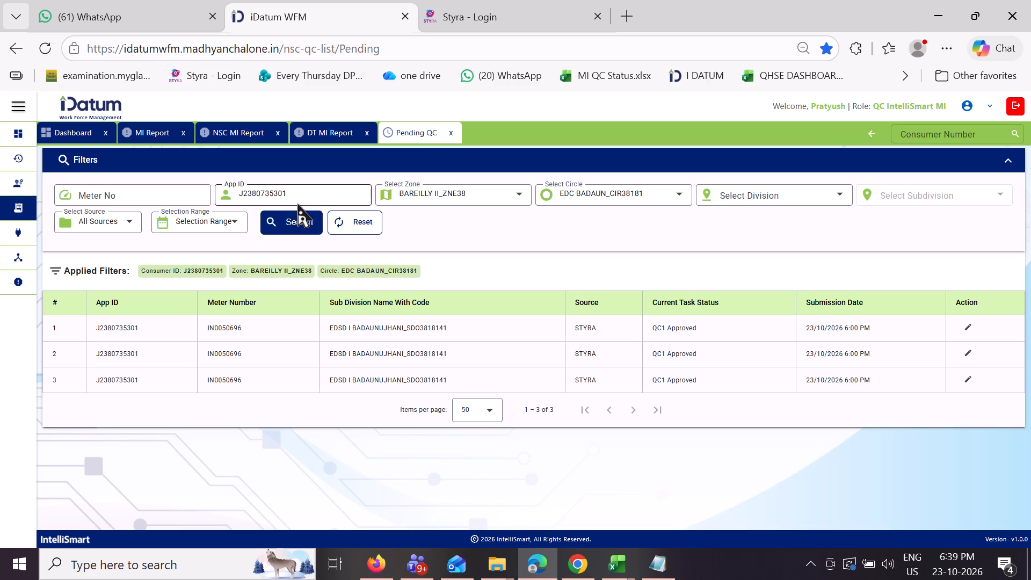
double_click(312, 193)
key("ctrl+v")
left_click(296, 219)
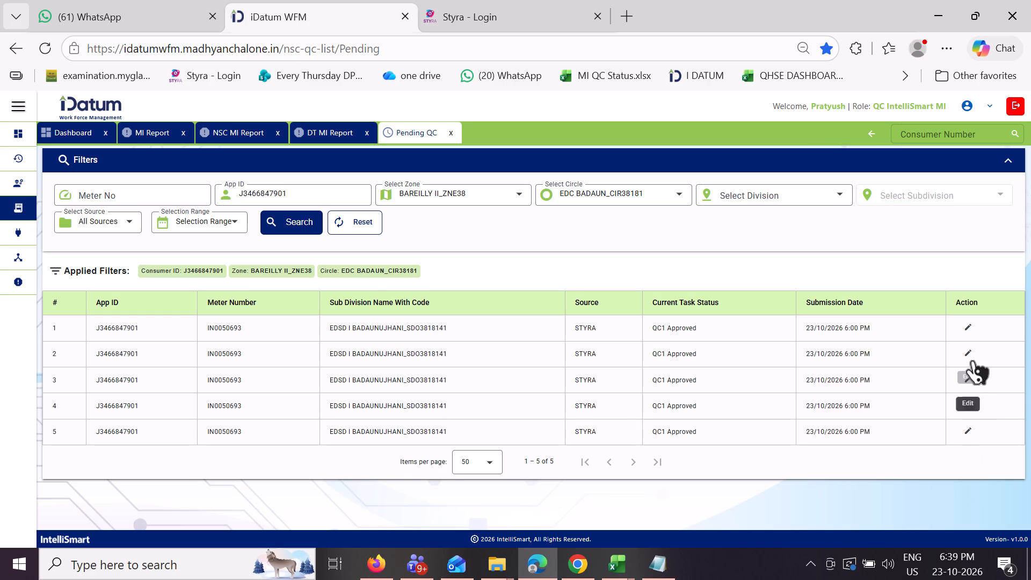
left_click(967, 329)
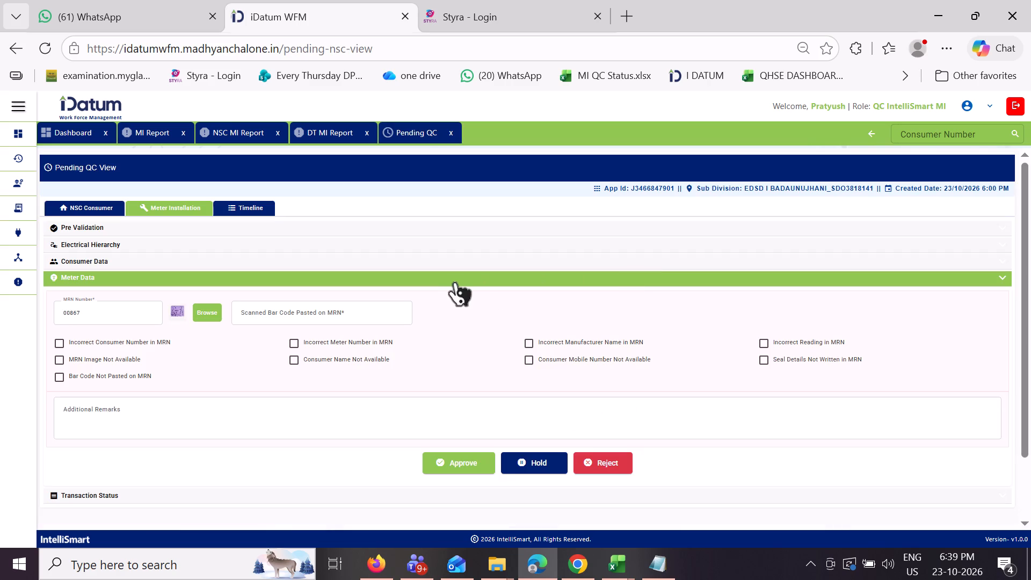
Expand the record's Meter Data and examine the Meter Number and Error Code photos.
left_click(442, 284)
double_click(425, 311)
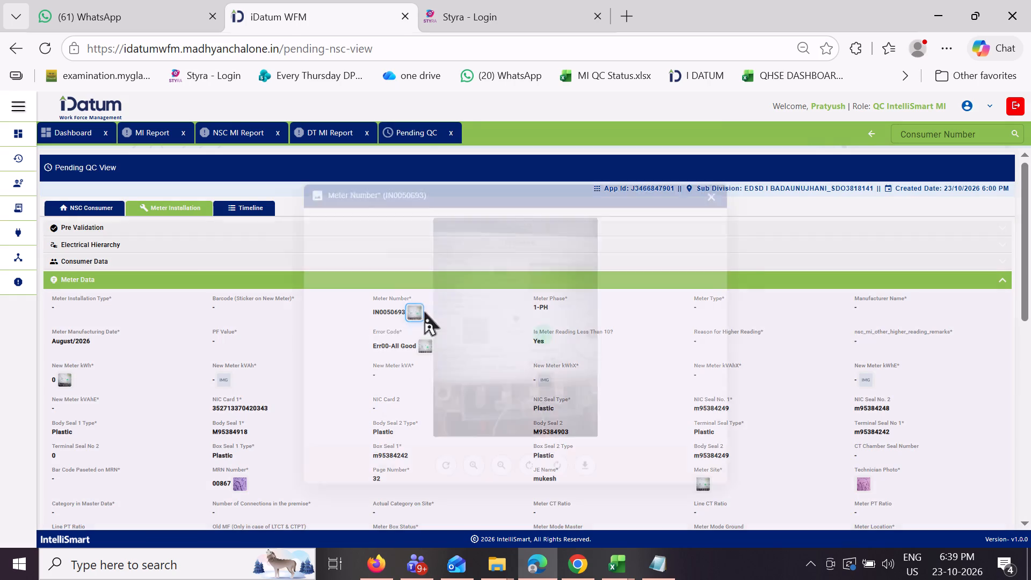
left_click(707, 189)
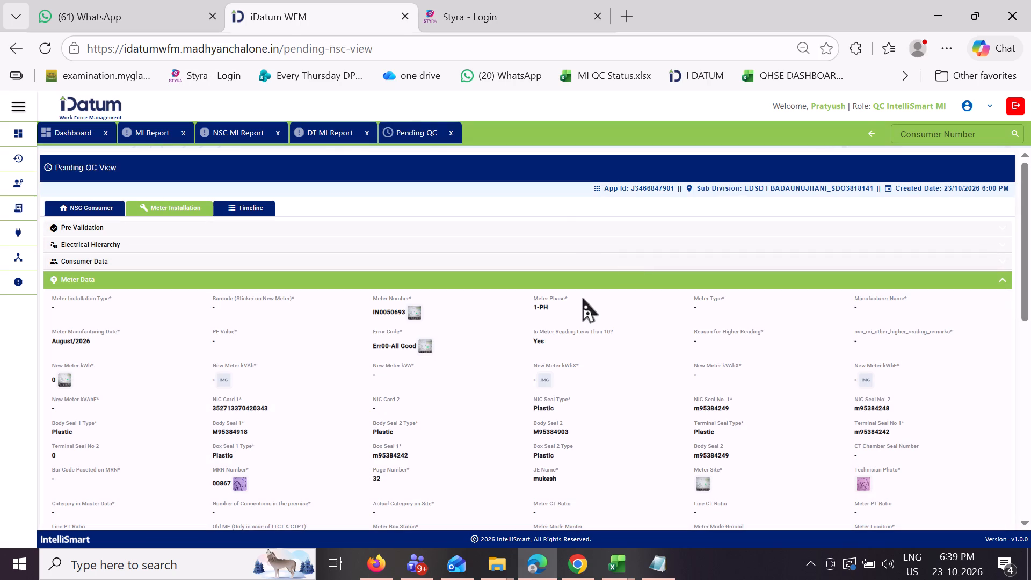
left_click(425, 345)
left_click(710, 178)
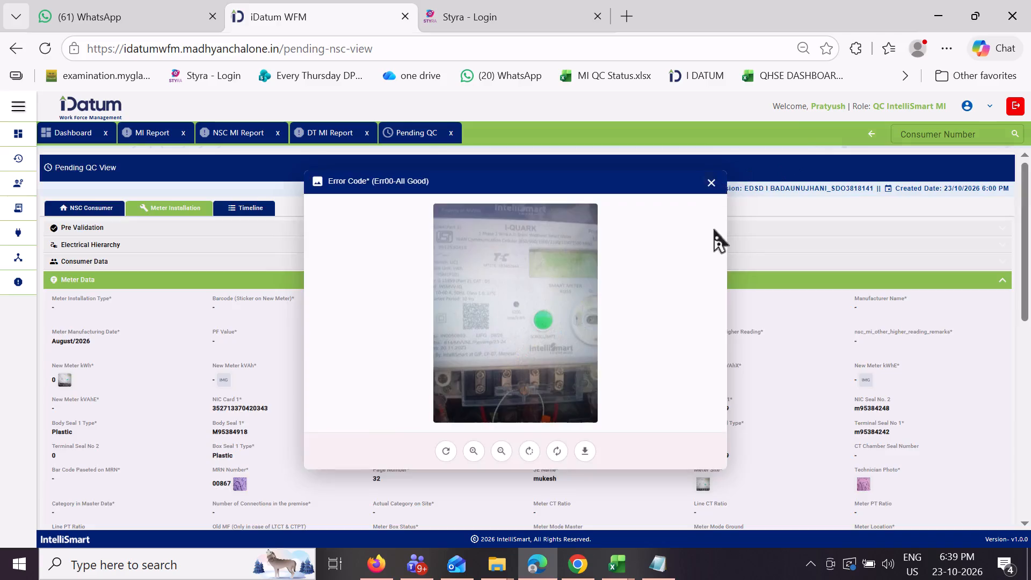
Reject the record with the additional remark "Err00 code not showing, never in communication" copied from the Remarks notes.
scroll(714, 260, "down", 6)
left_click(543, 419)
left_click(645, 561)
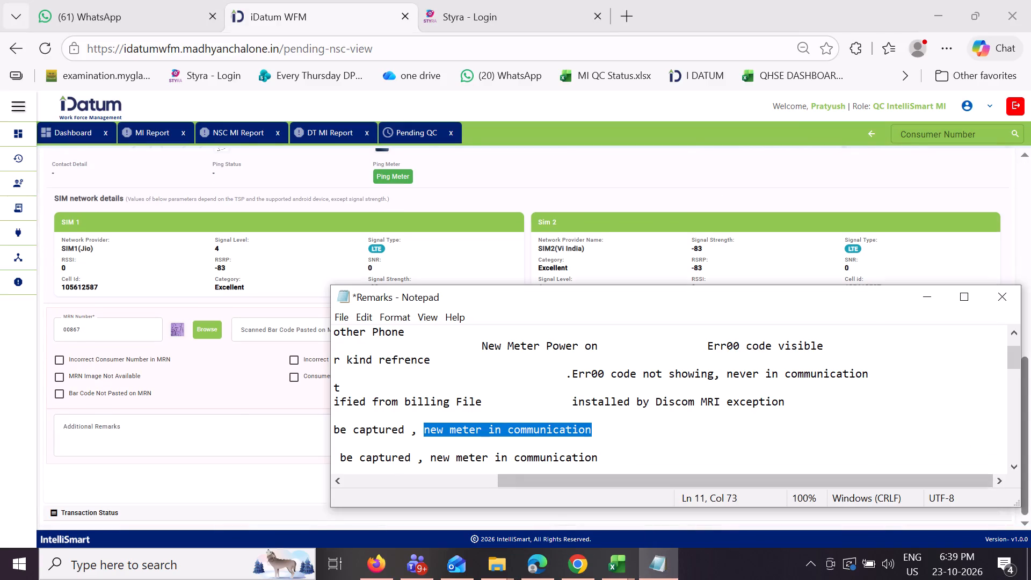
left_click_drag(572, 369, 872, 371)
key("ctrl+c")
left_click(257, 416, "ctrl")
key("ctrl+v")
left_click(596, 521)
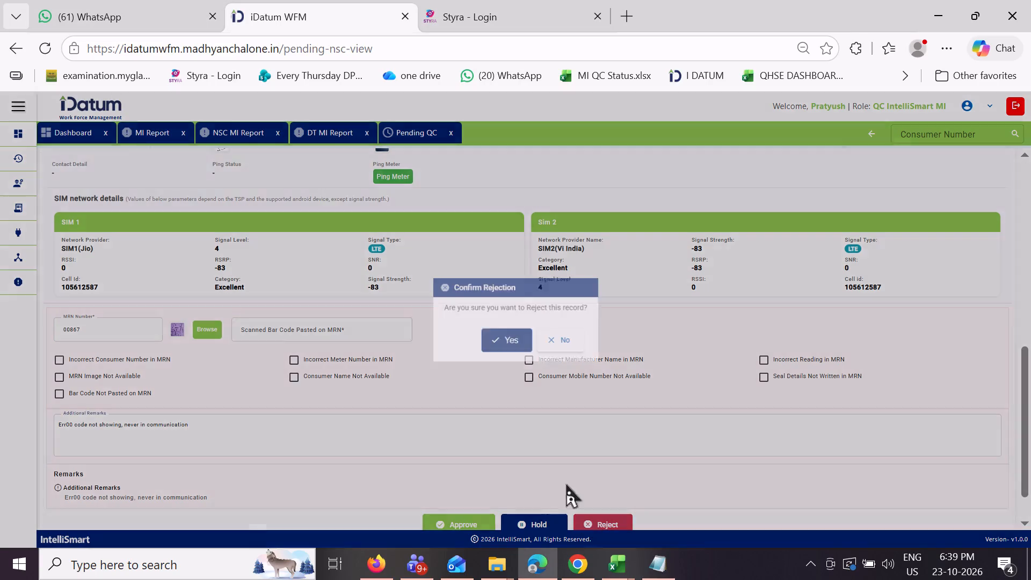
left_click(506, 337)
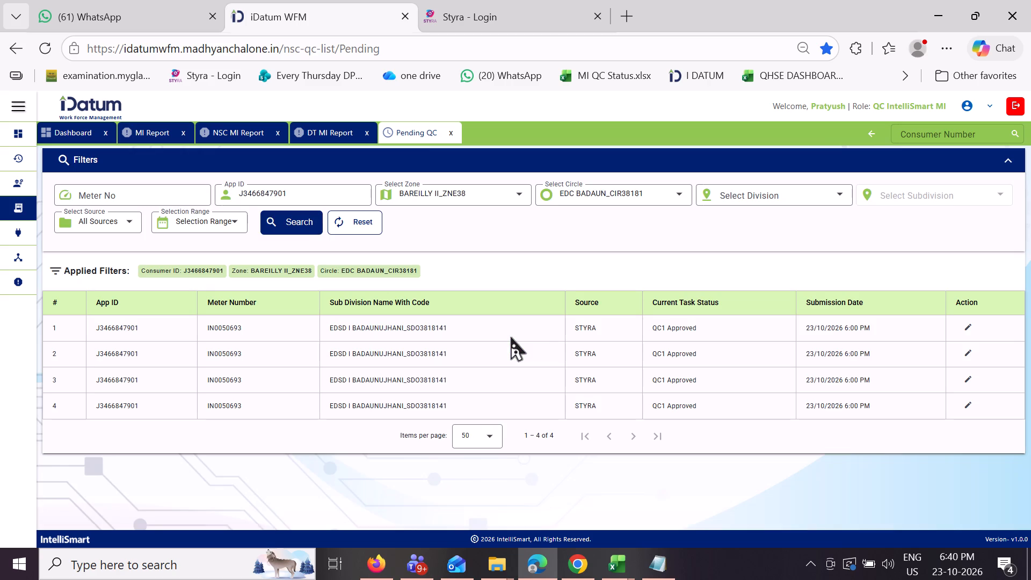
Switch to the Dashboard and close the open MI Report and NSC MI Report pages.
left_click(134, 133)
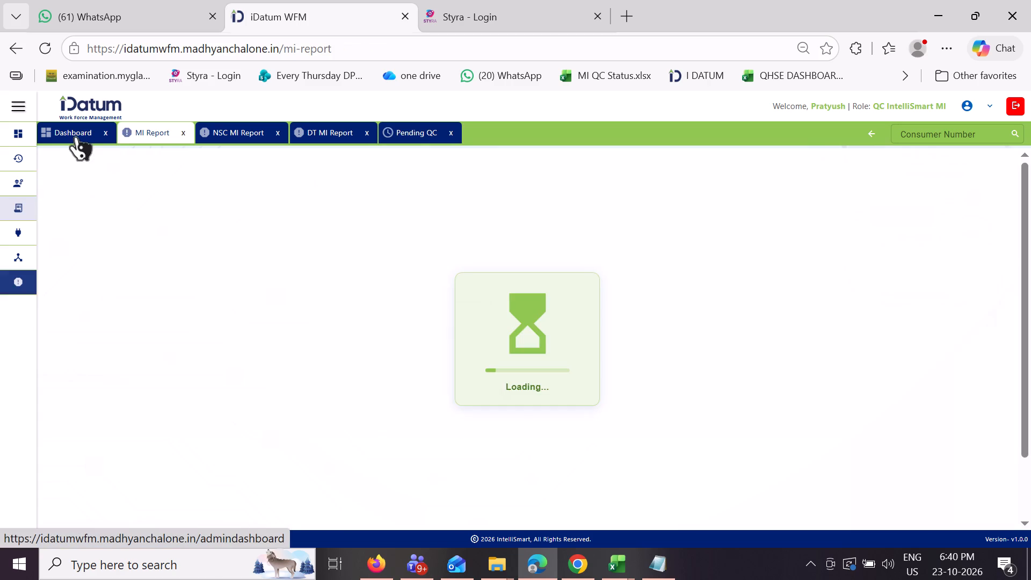
left_click(75, 136)
left_click(186, 138)
left_click(193, 134)
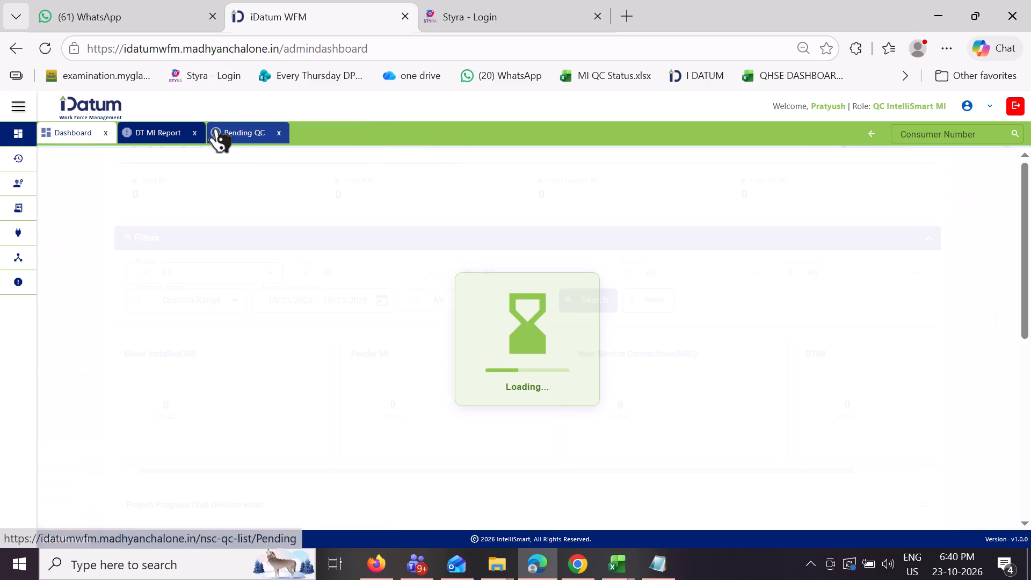
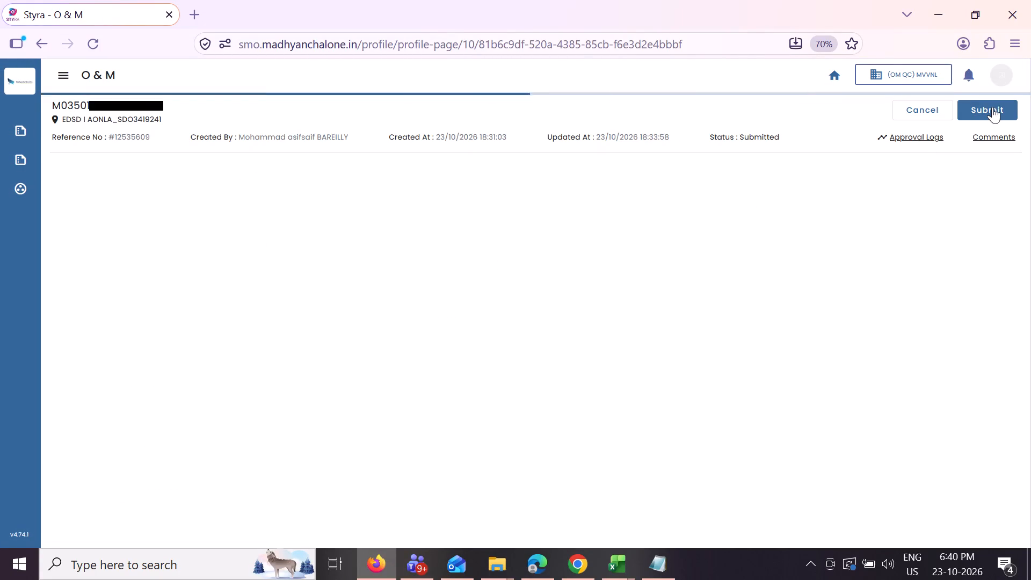
Submit the review of the open O & M record for location EDSD I AONLA.
left_click(992, 107)
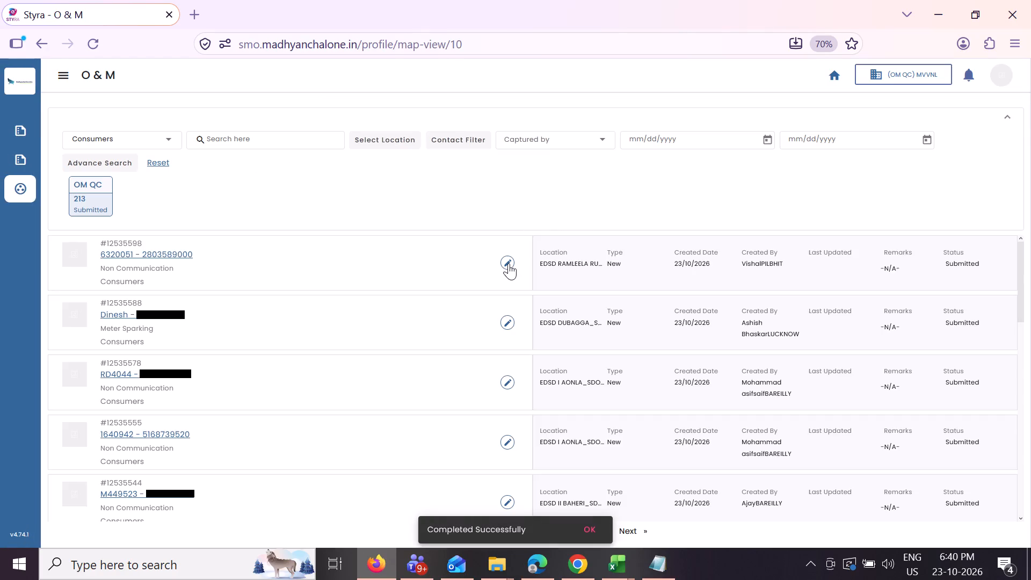
left_click(511, 264)
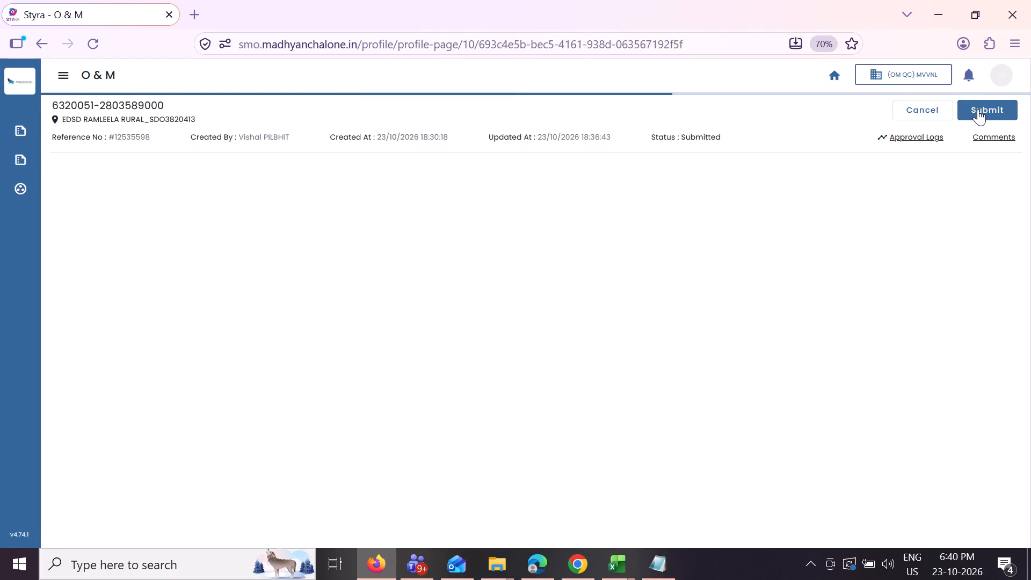
left_click(978, 109)
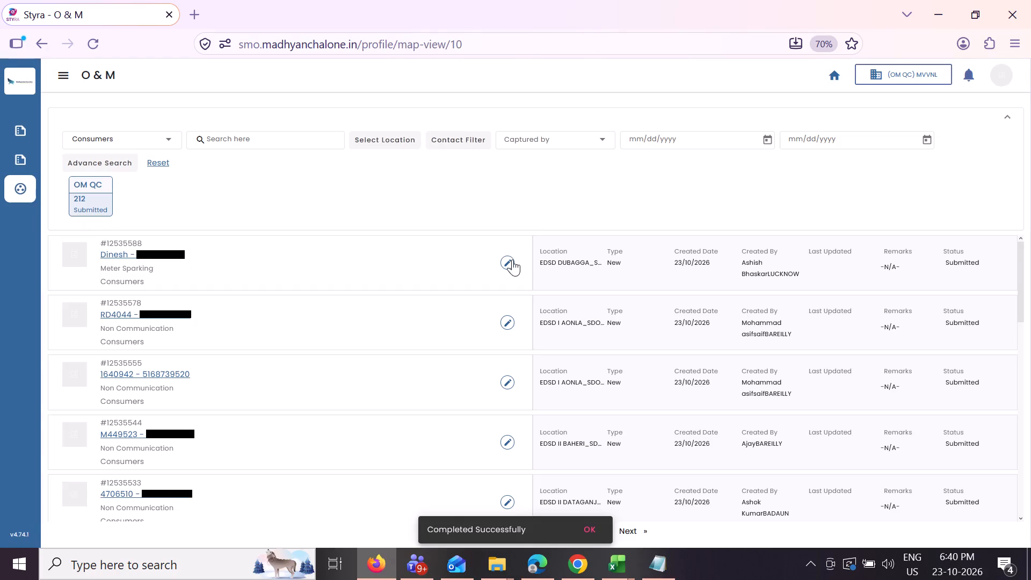
left_click(512, 259)
left_click(998, 117)
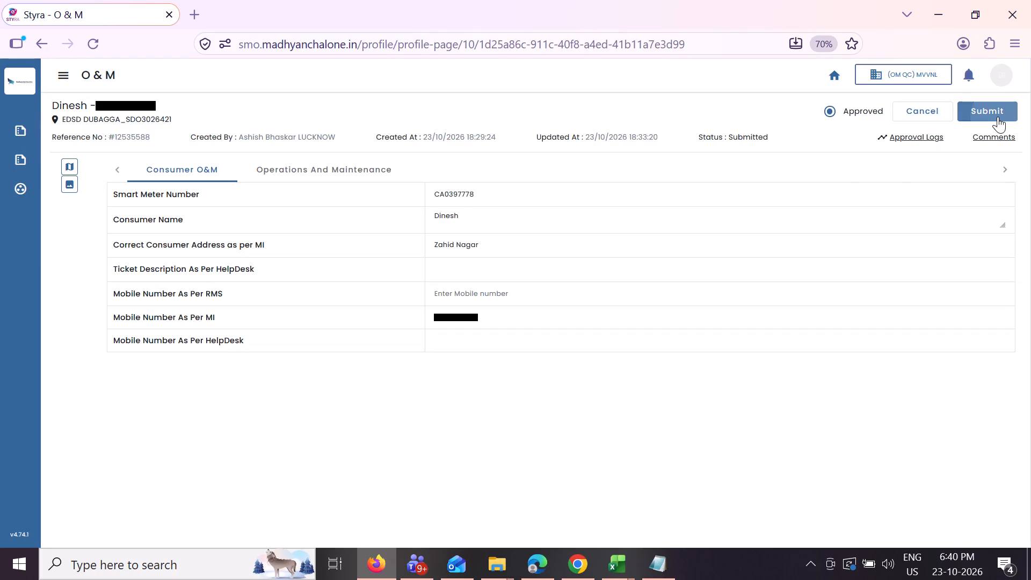
left_click(520, 266)
left_click(507, 267)
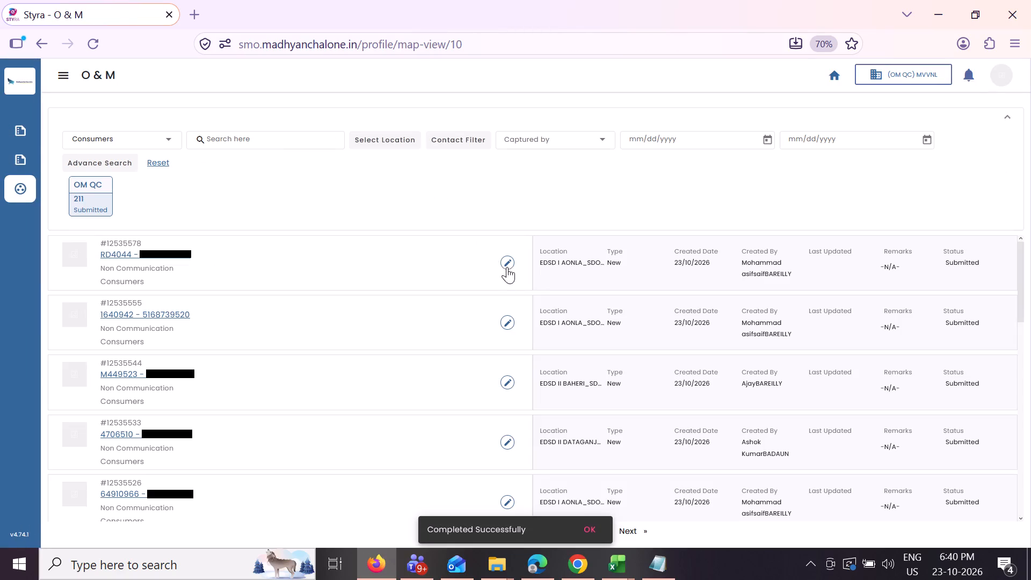
left_click(976, 117)
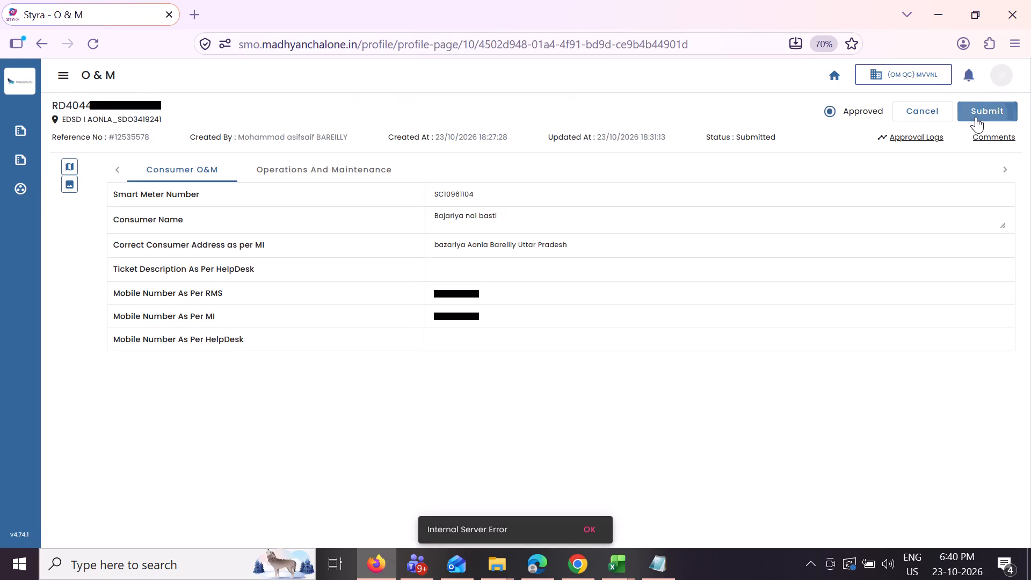
left_click(500, 259)
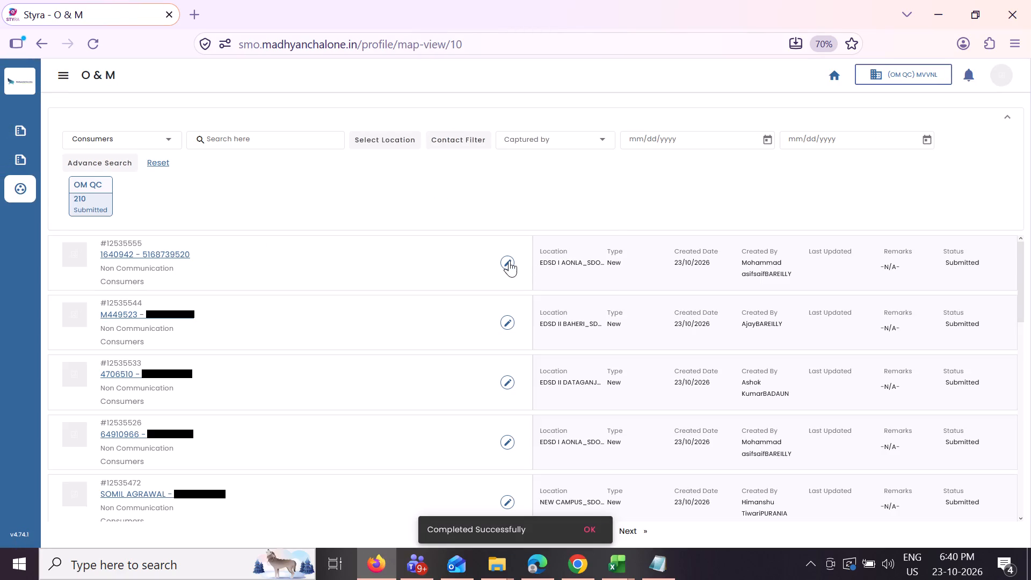
left_click(509, 260)
left_click(986, 108)
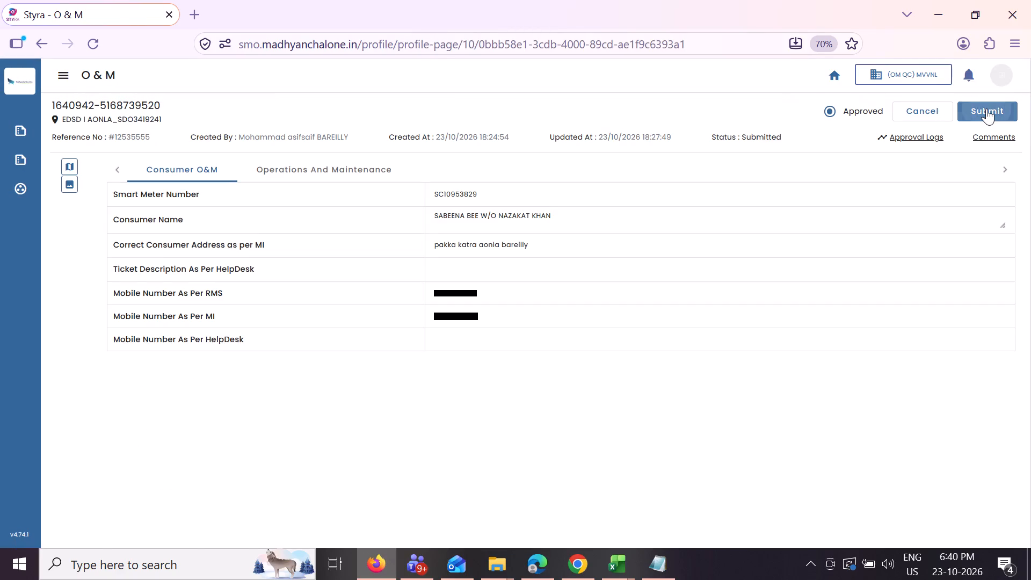
left_click(513, 265)
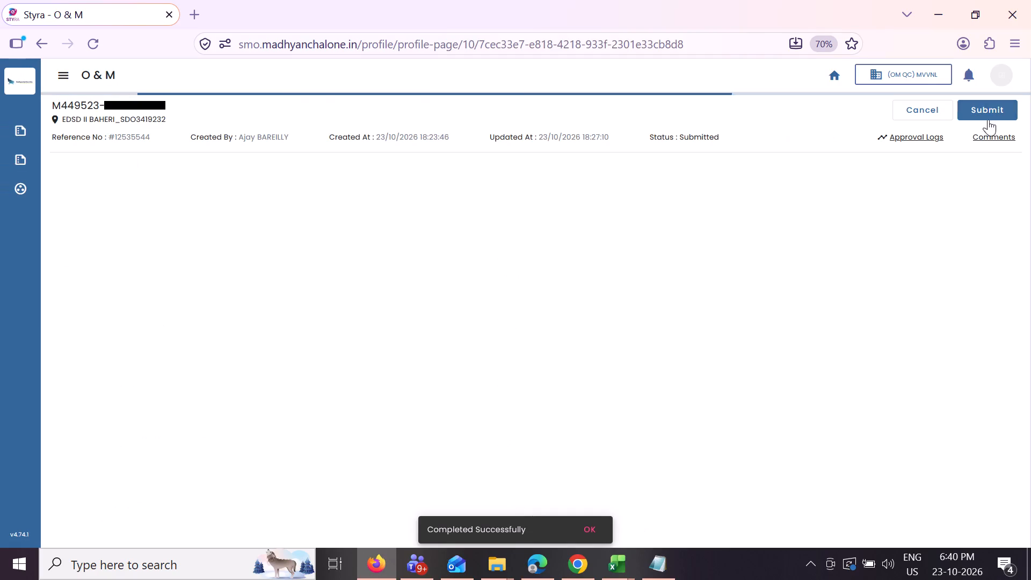
left_click(982, 107)
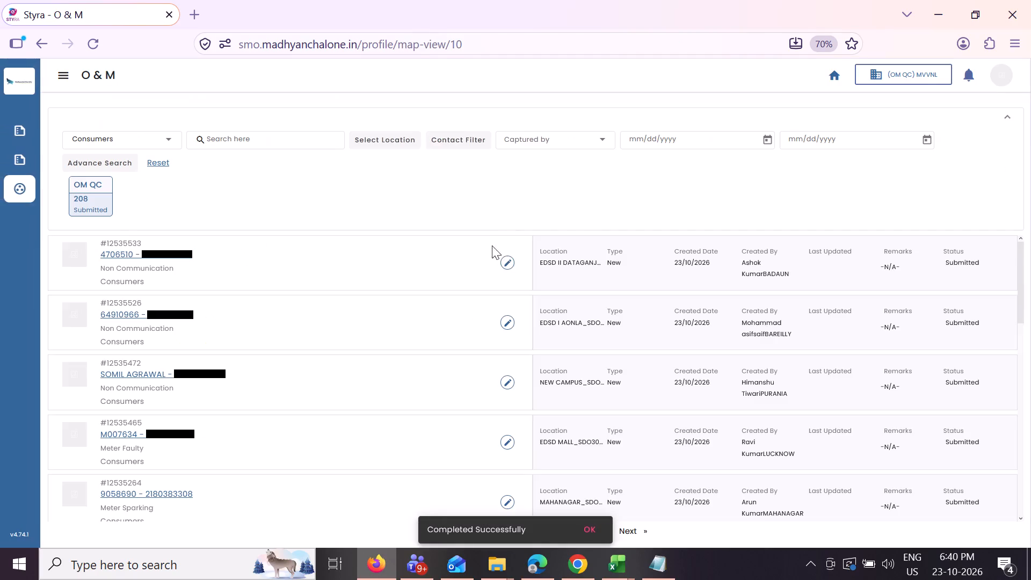
left_click(513, 261)
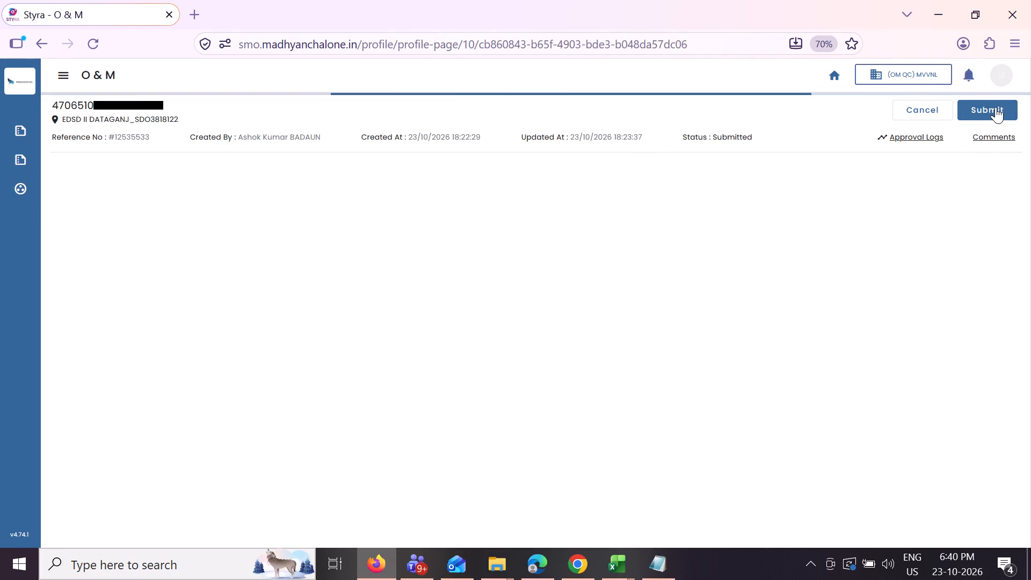
left_click(996, 107)
left_click(512, 265)
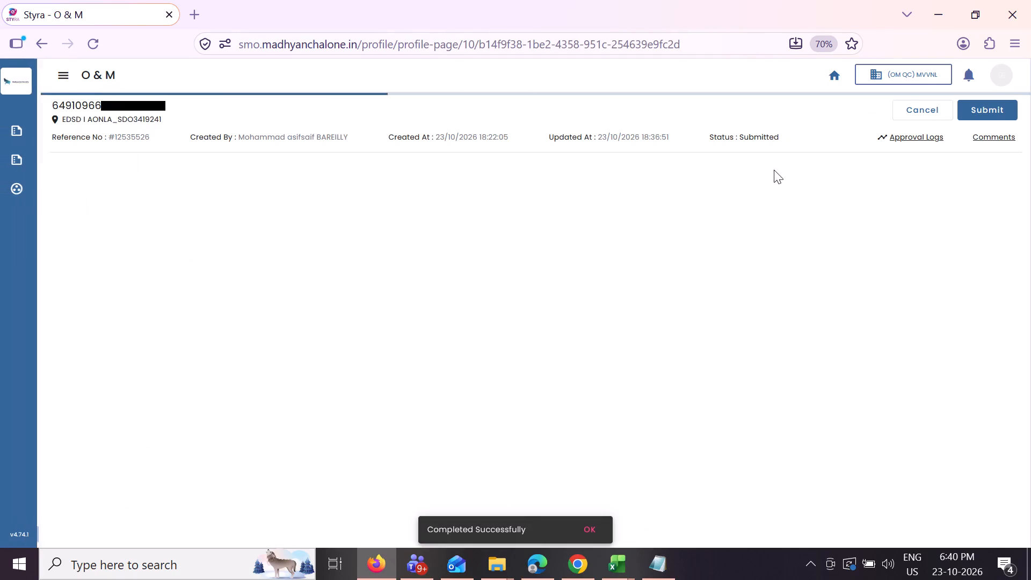
left_click(988, 111)
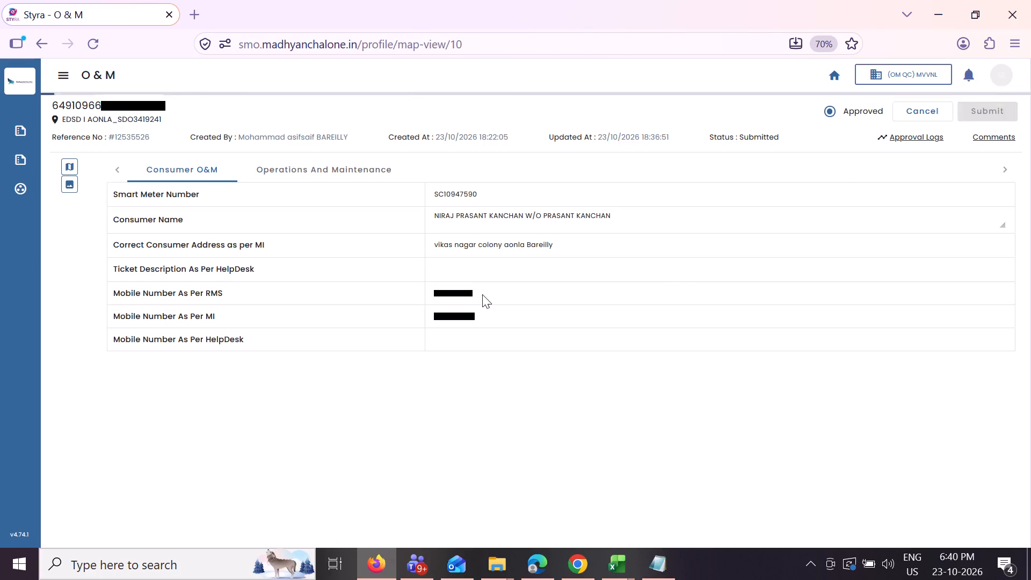
left_click(514, 261)
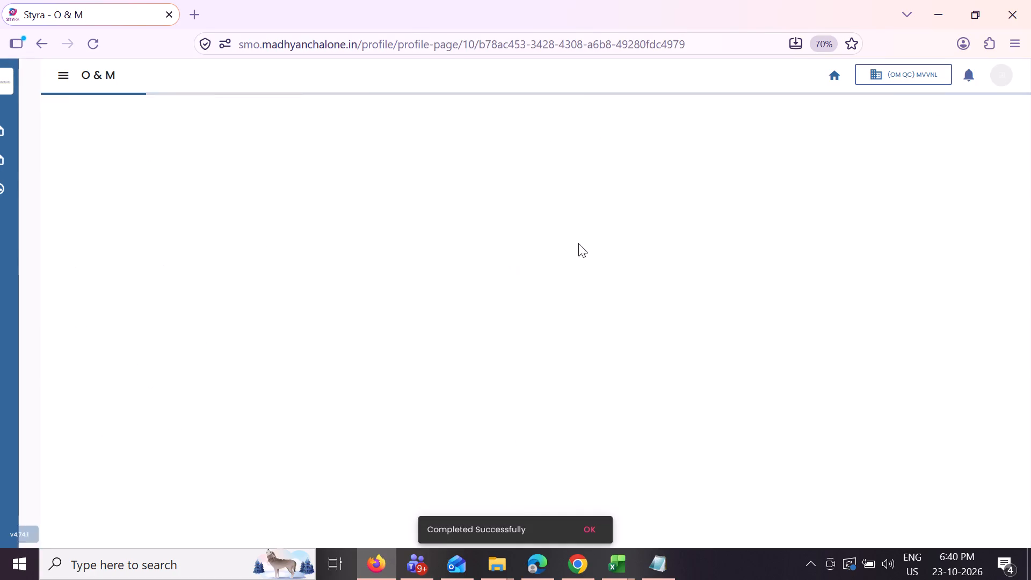
left_click(986, 107)
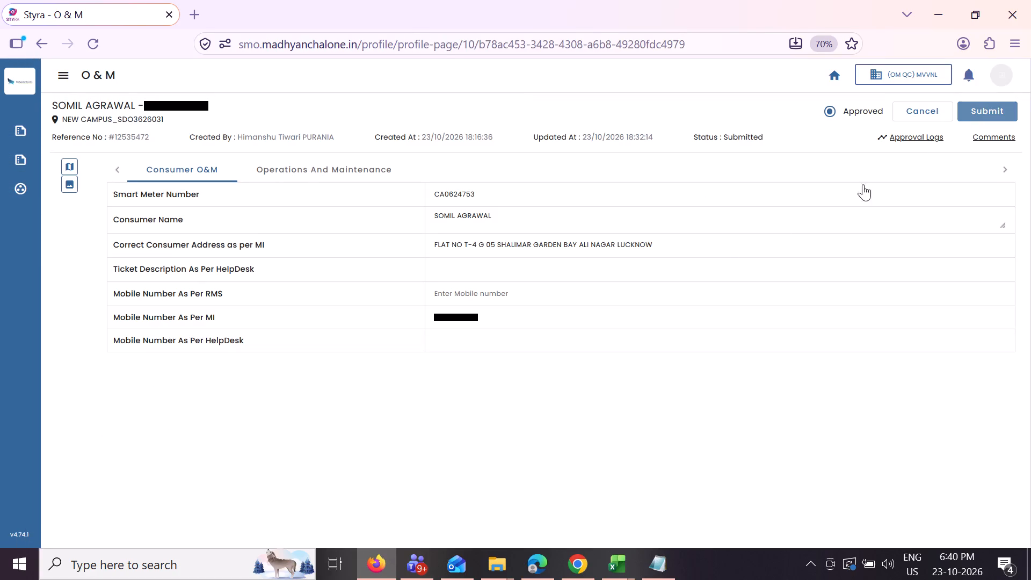
left_click(510, 264)
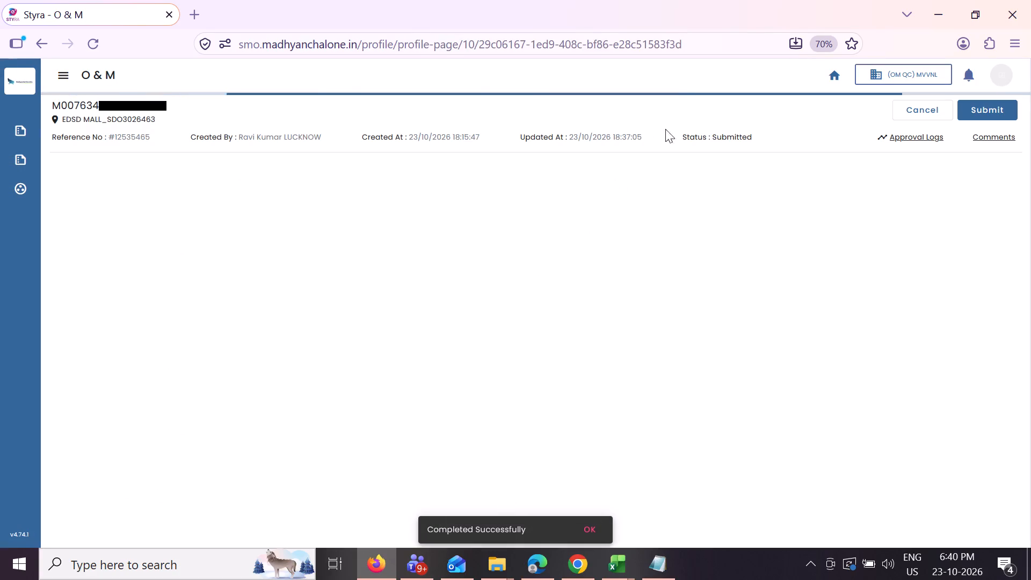
left_click(989, 110)
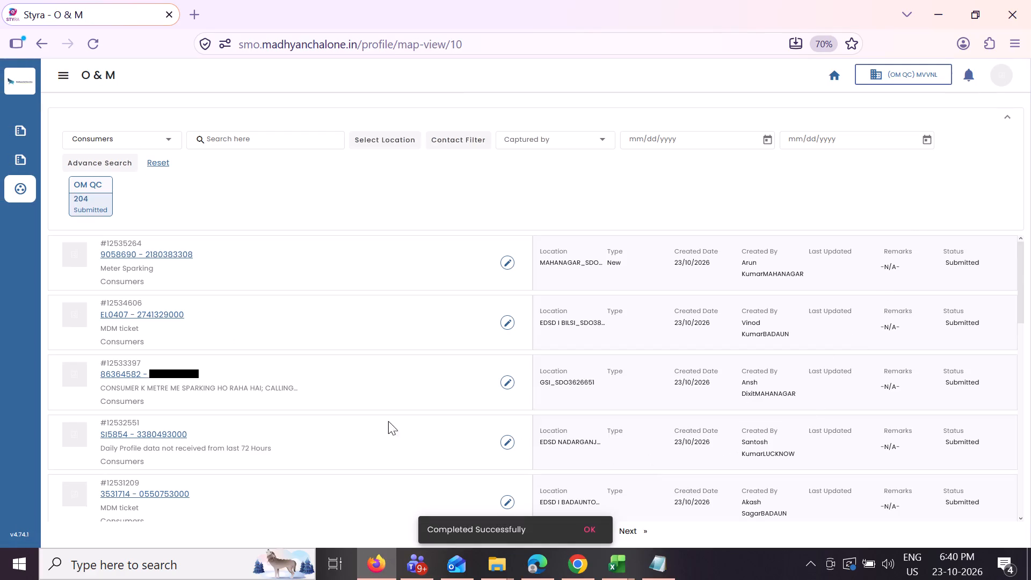
left_click(510, 258)
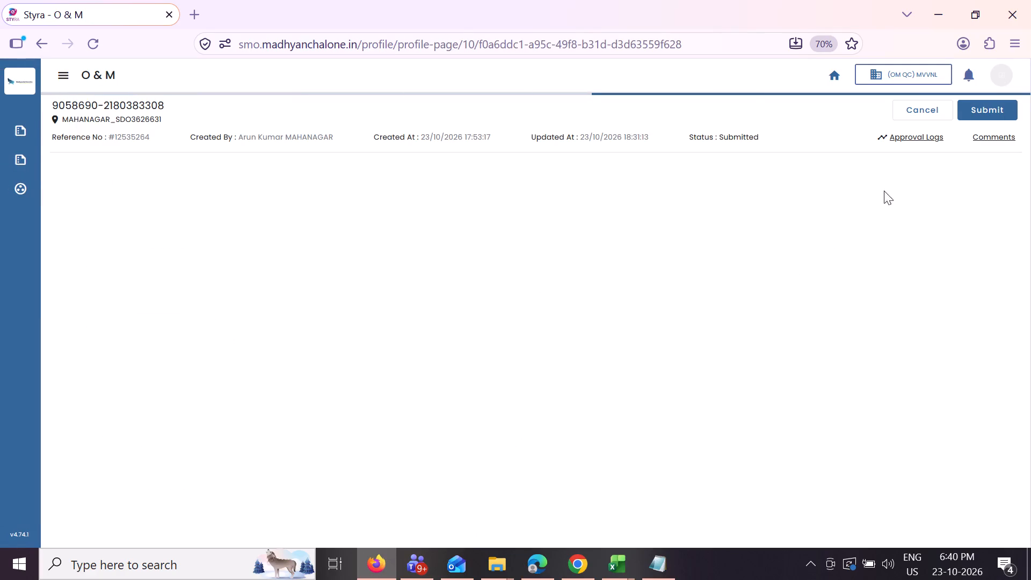
left_click(988, 111)
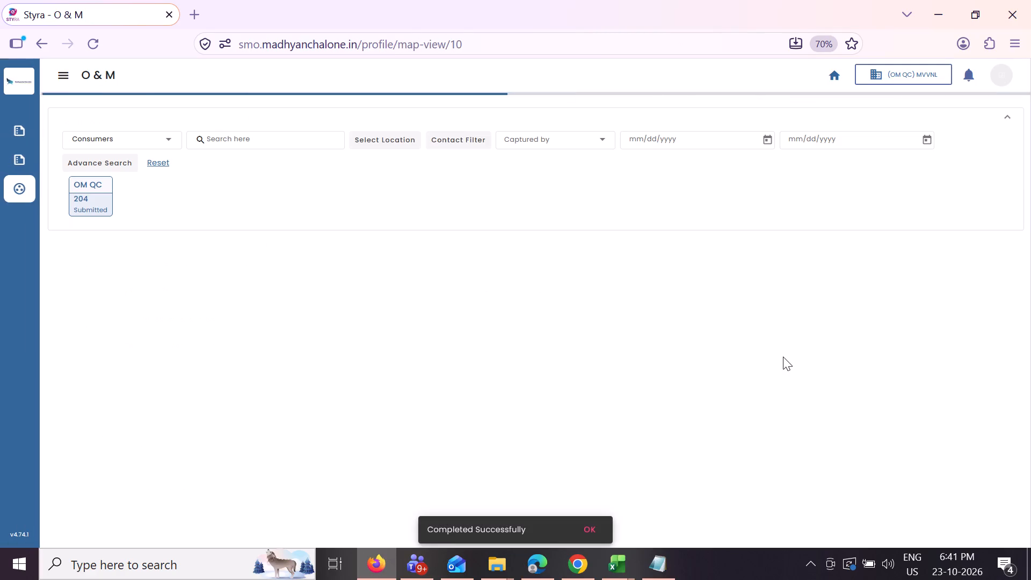
left_click(502, 262)
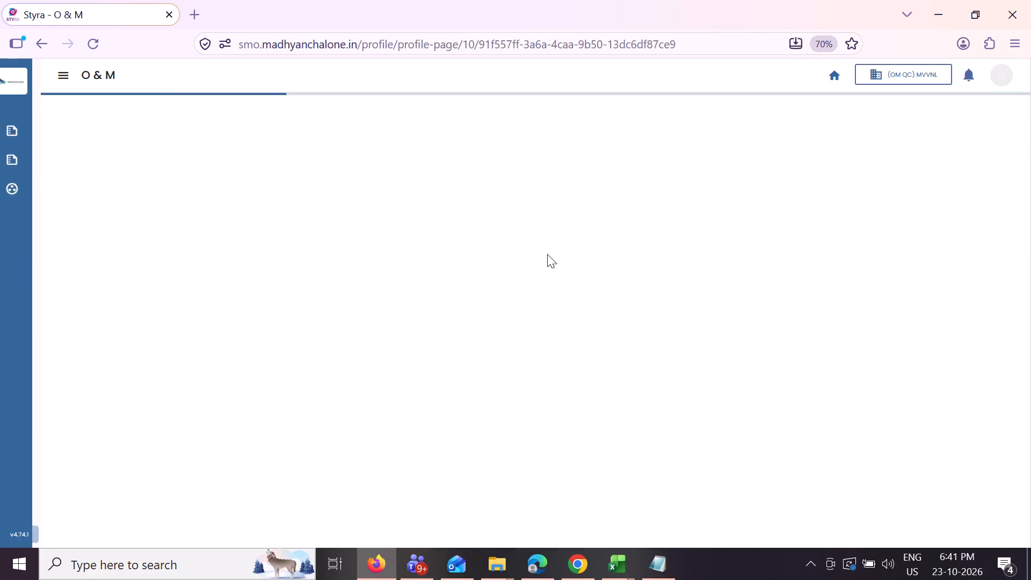
left_click(977, 118)
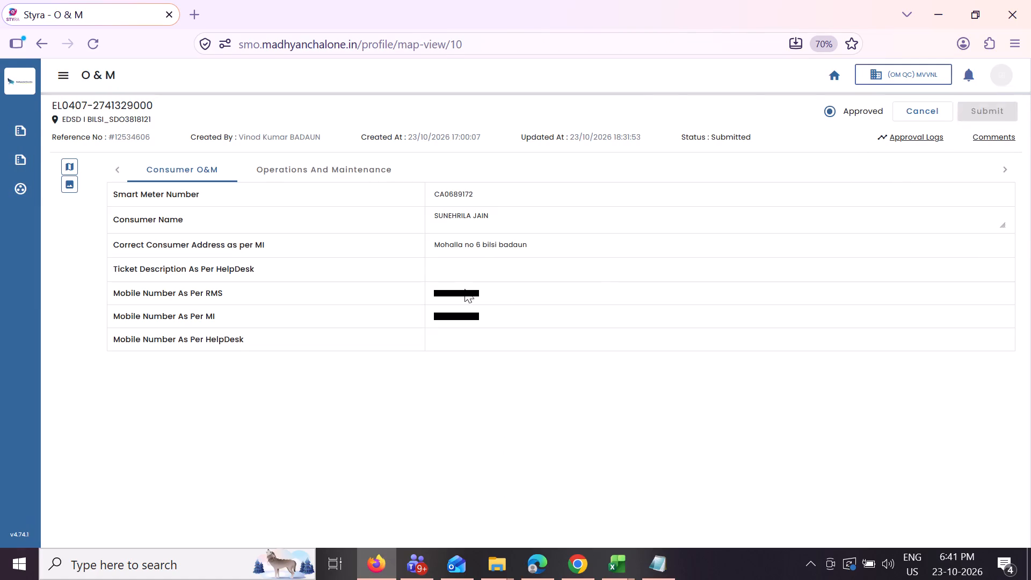
left_click(511, 266)
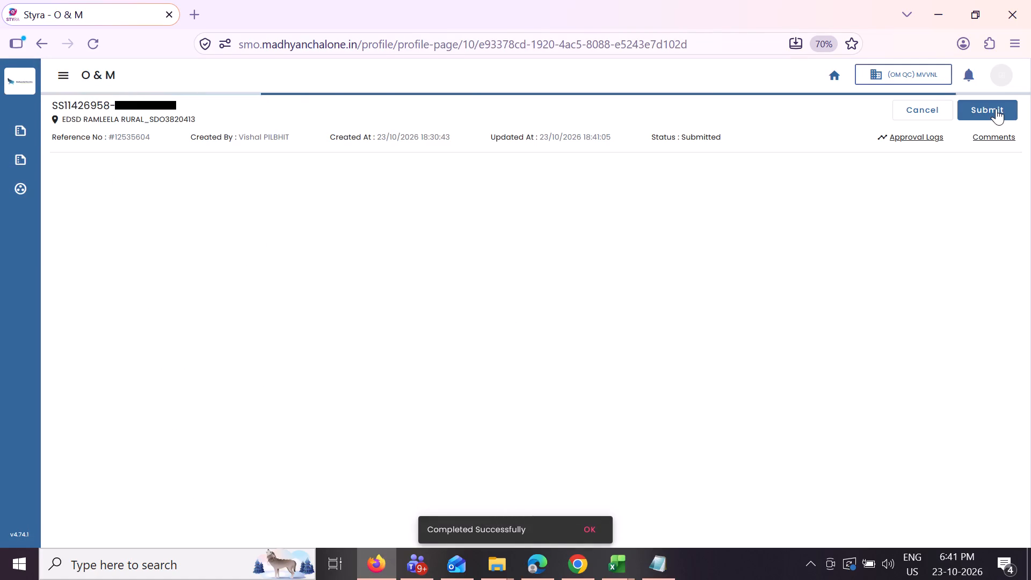
left_click(997, 108)
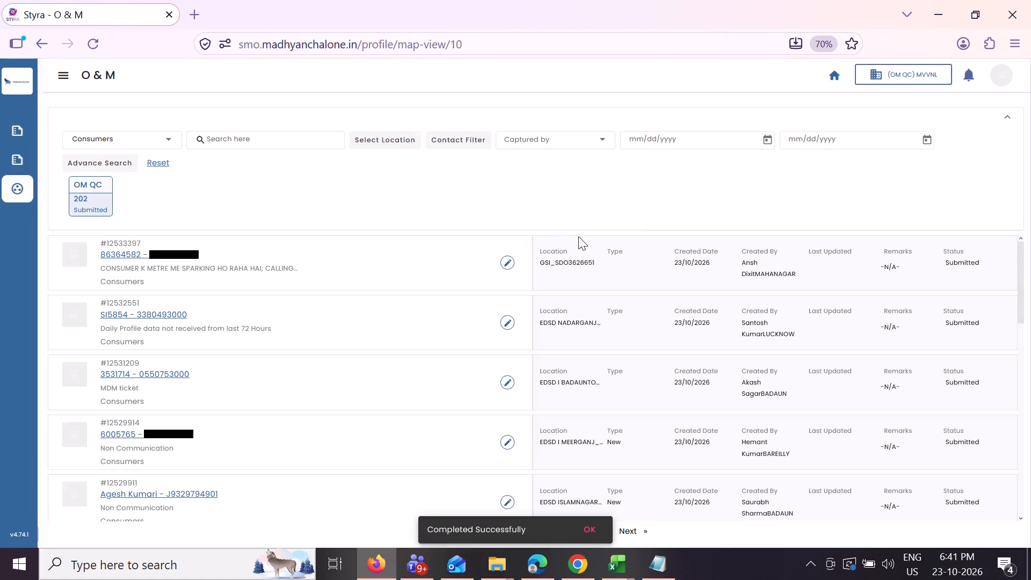
left_click(515, 260)
left_click(512, 261)
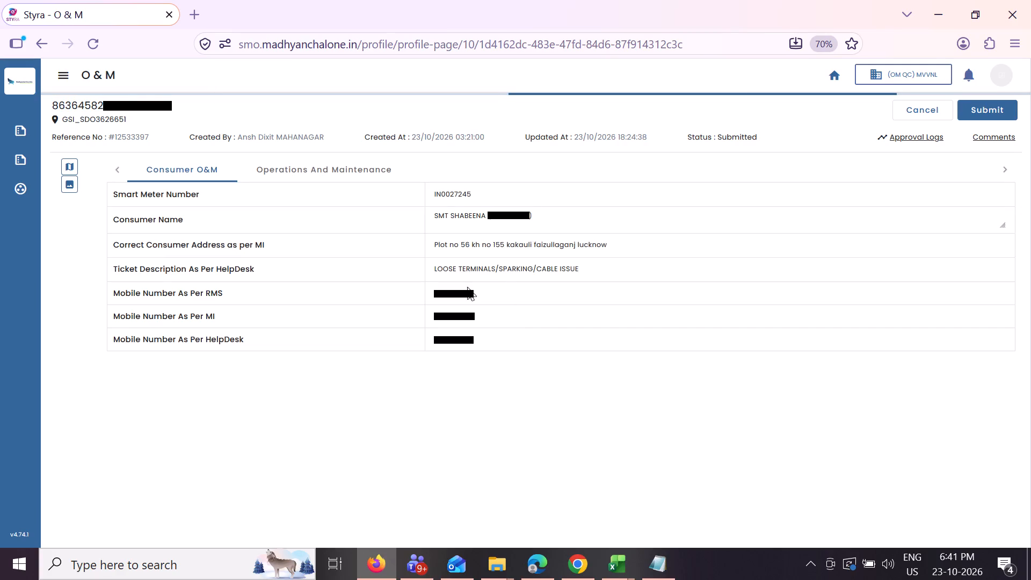
left_click(988, 115)
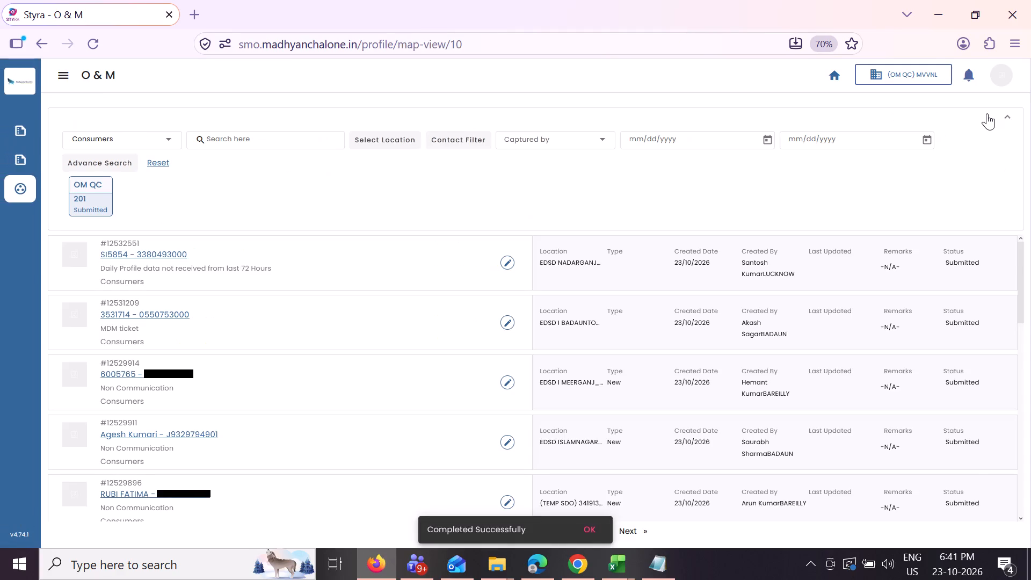
left_click(504, 264)
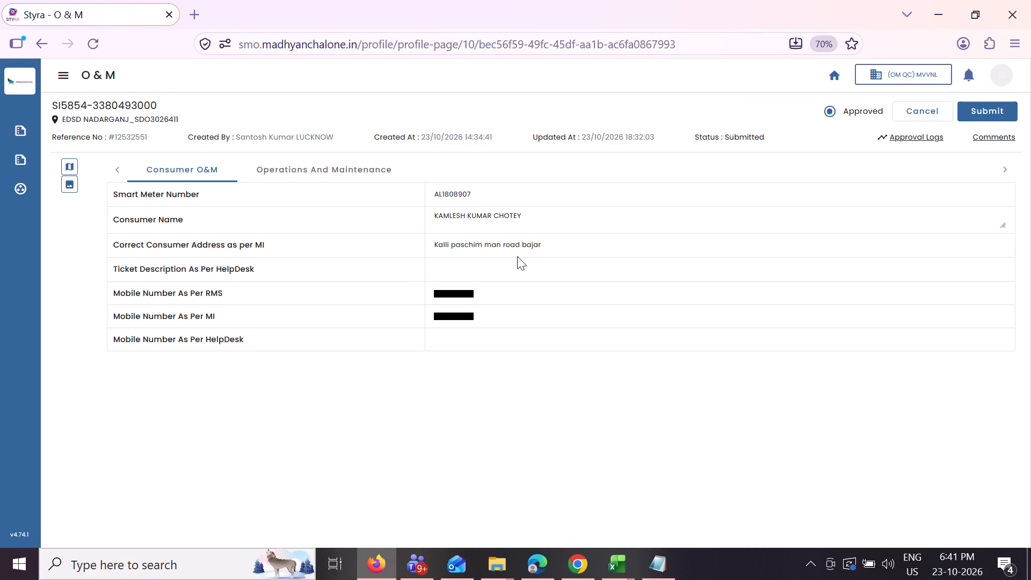
left_click(997, 113)
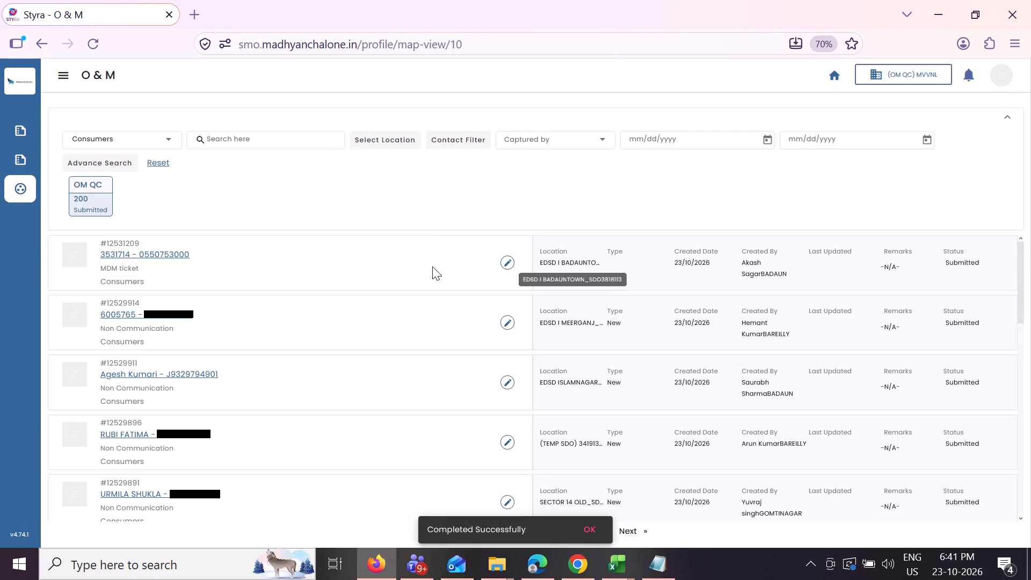
left_click(497, 267)
left_click(505, 264)
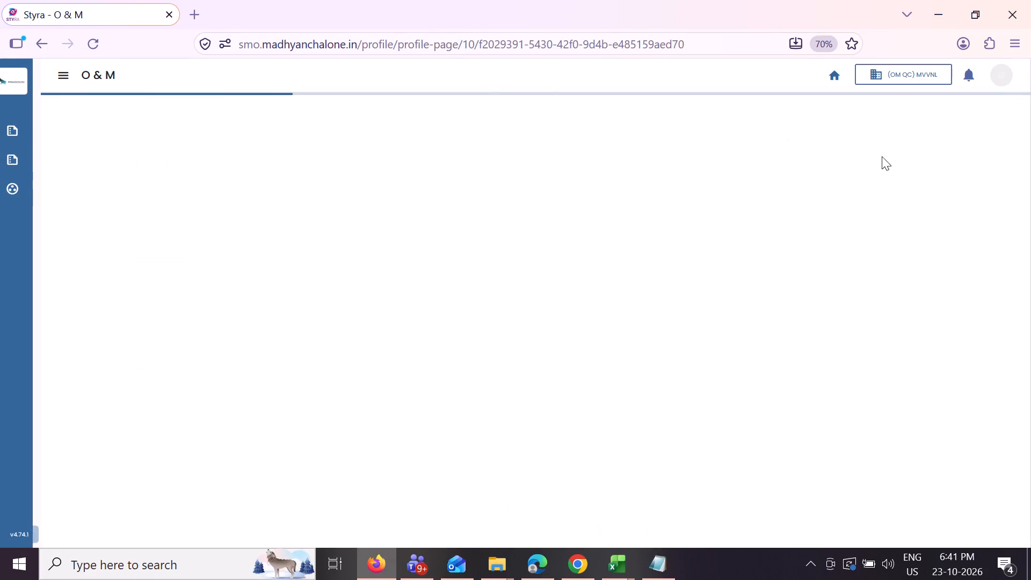
left_click(991, 105)
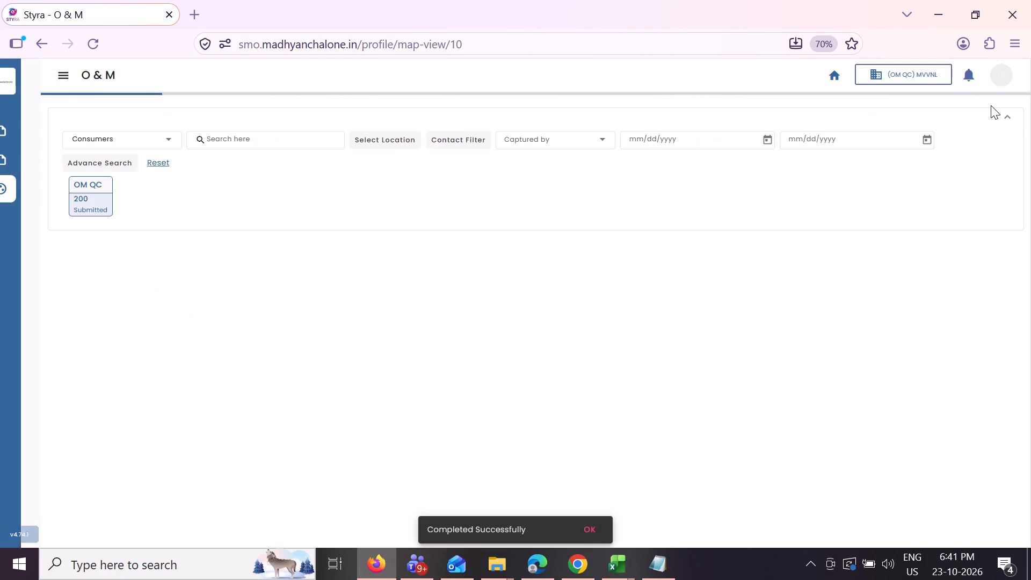
left_click(509, 264)
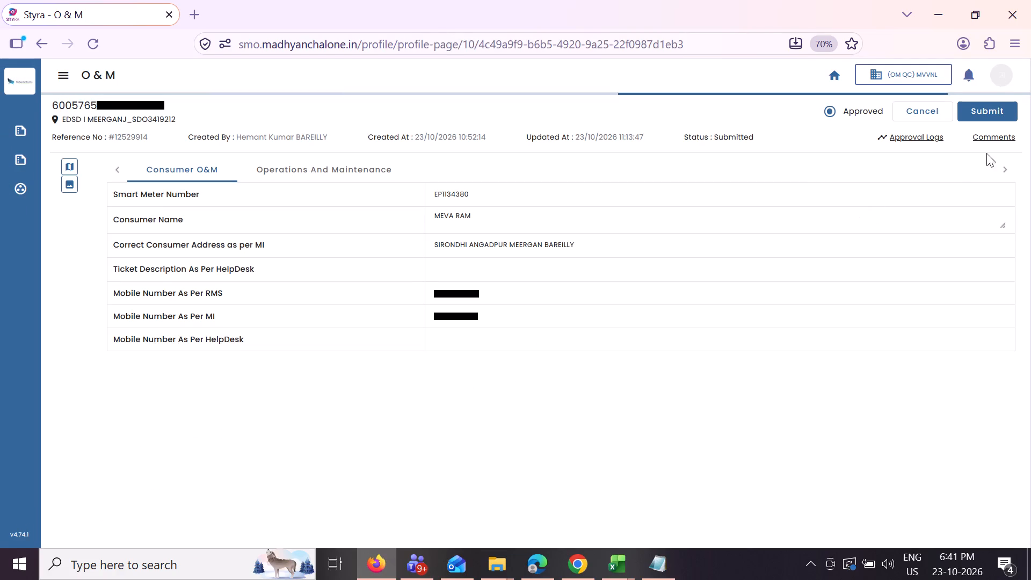
left_click(988, 113)
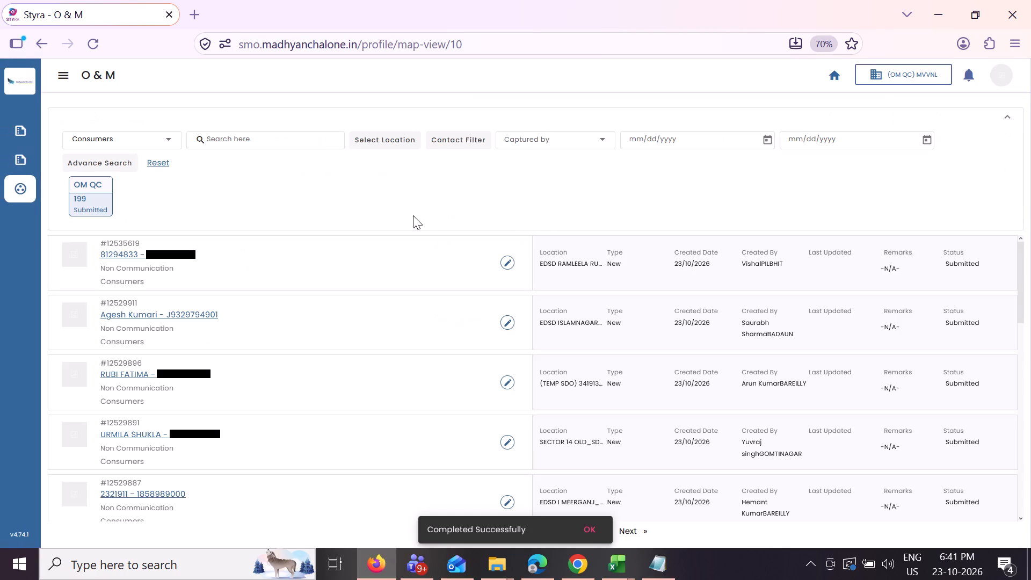
Switch to the DT O&M records, then open and submit as Approved records #12535278 and #12535236.
left_click(15, 180)
left_click(132, 147)
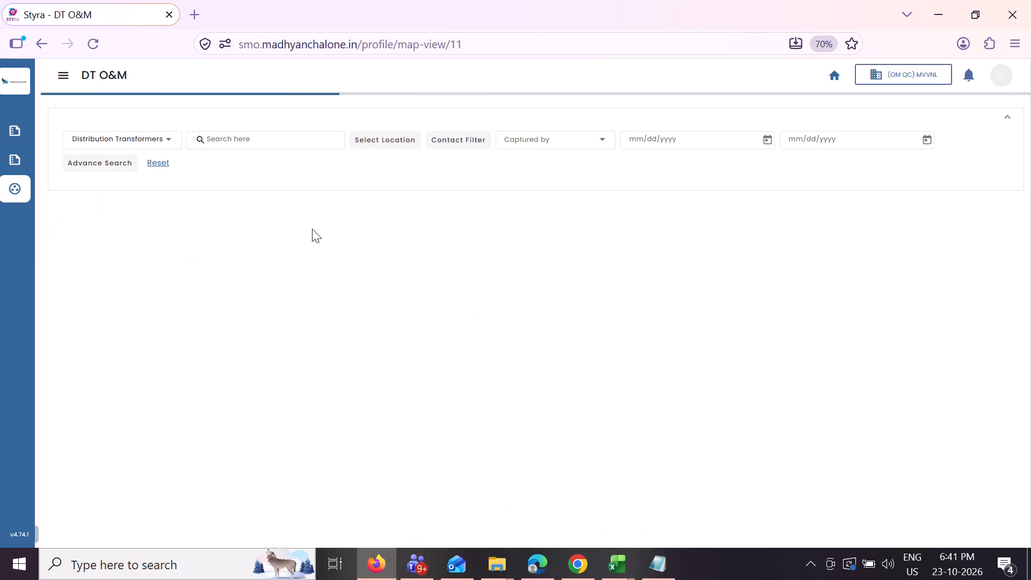
left_click(496, 250)
left_click(506, 252)
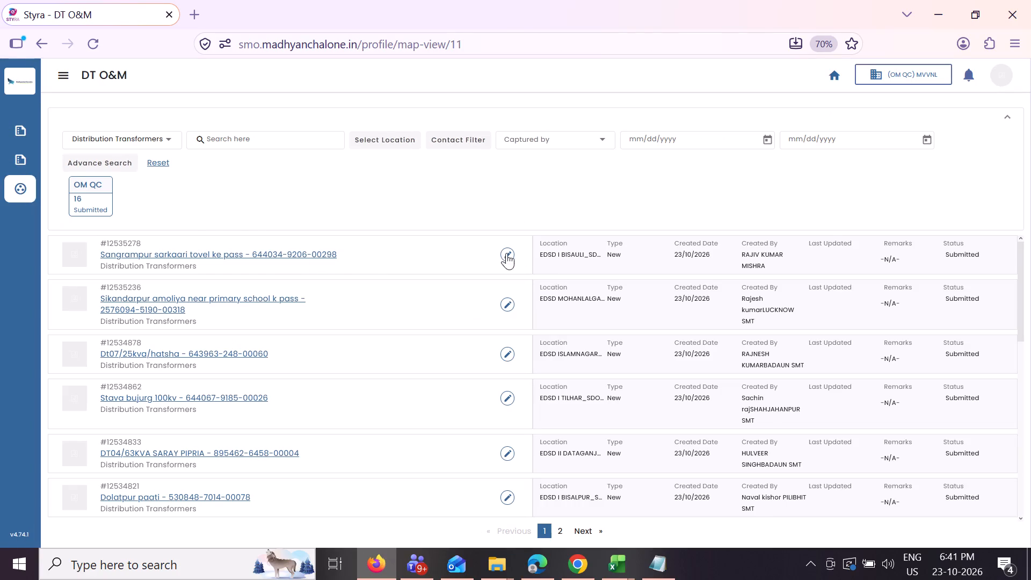
left_click(988, 108)
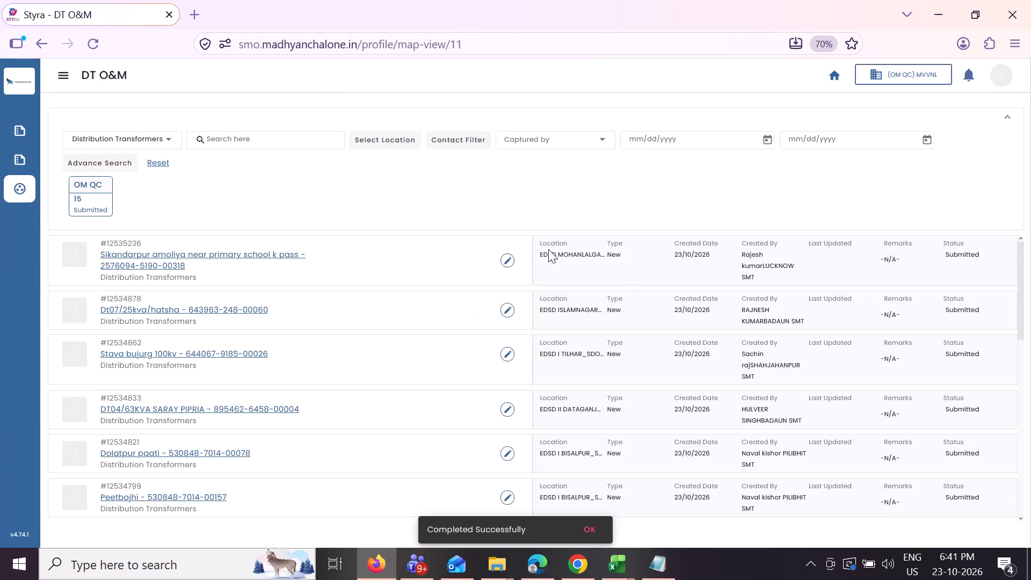
left_click(508, 257)
left_click(971, 113)
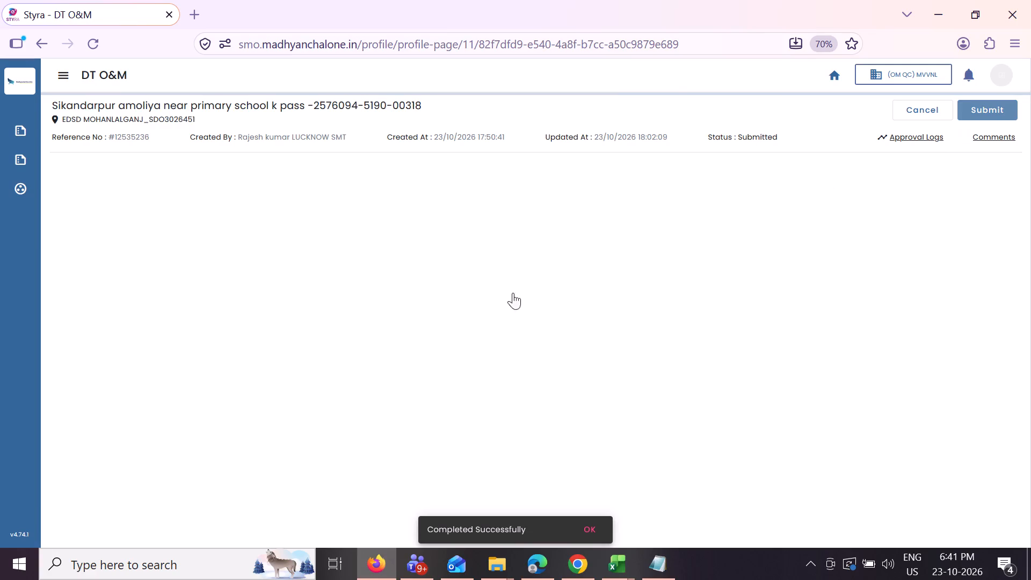
left_click(515, 268)
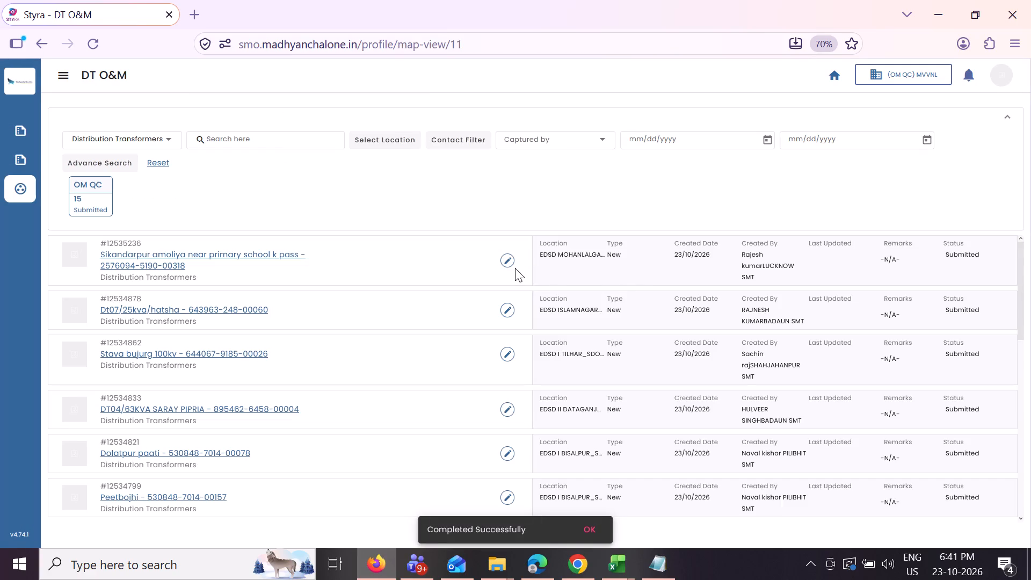
left_click(509, 266)
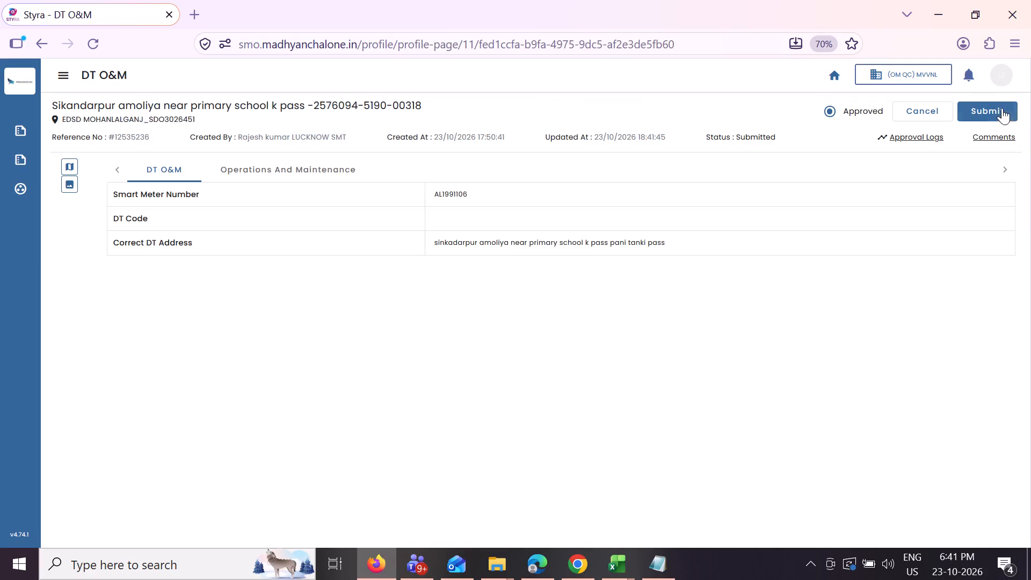
left_click(1002, 108)
left_click(81, 47)
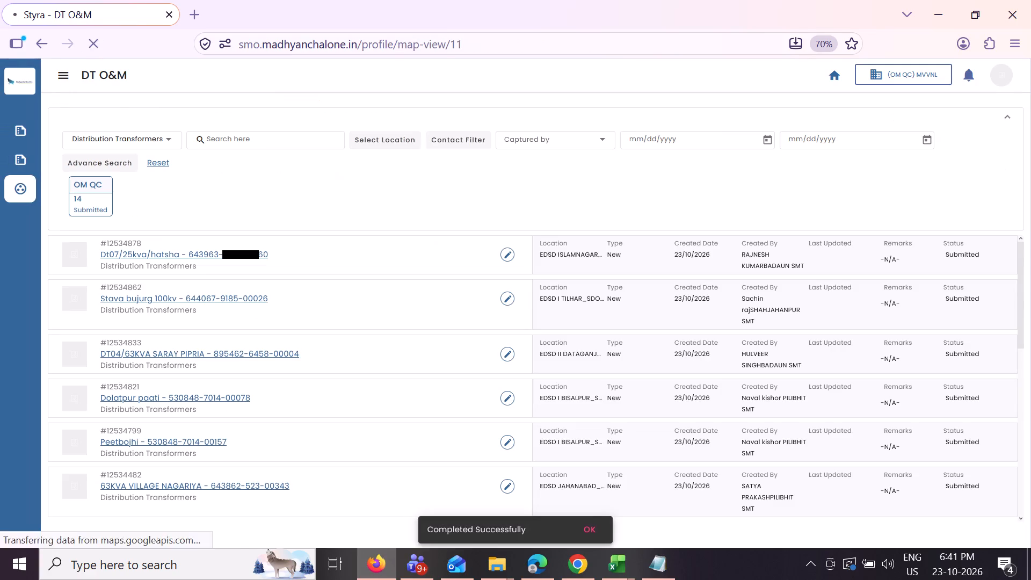
Open and submit as Approved, one by one, DT O&M records #12534878, #12534862 and #12534833.
left_click(515, 251)
left_click(506, 252)
left_click(984, 110)
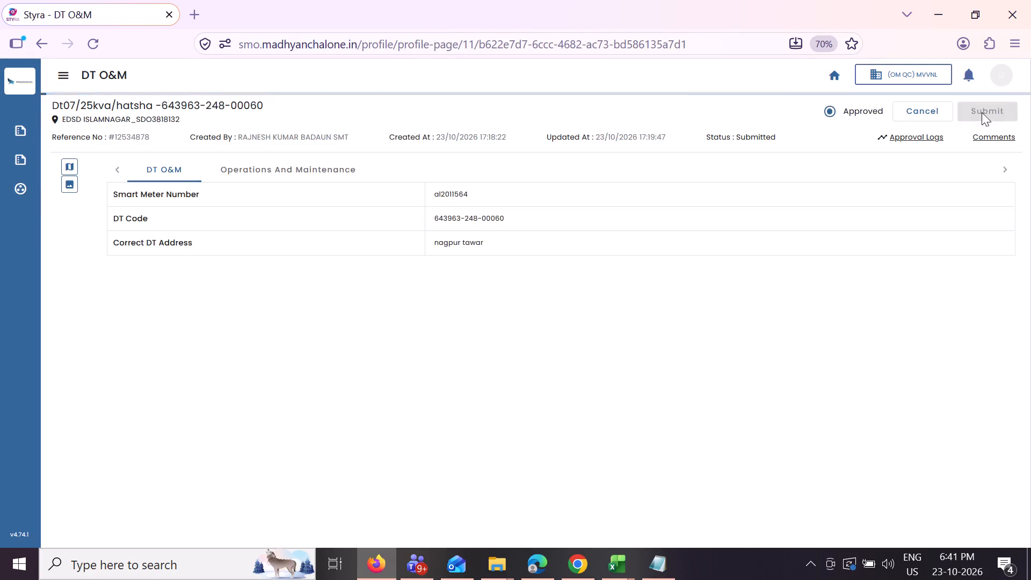
left_click(506, 255)
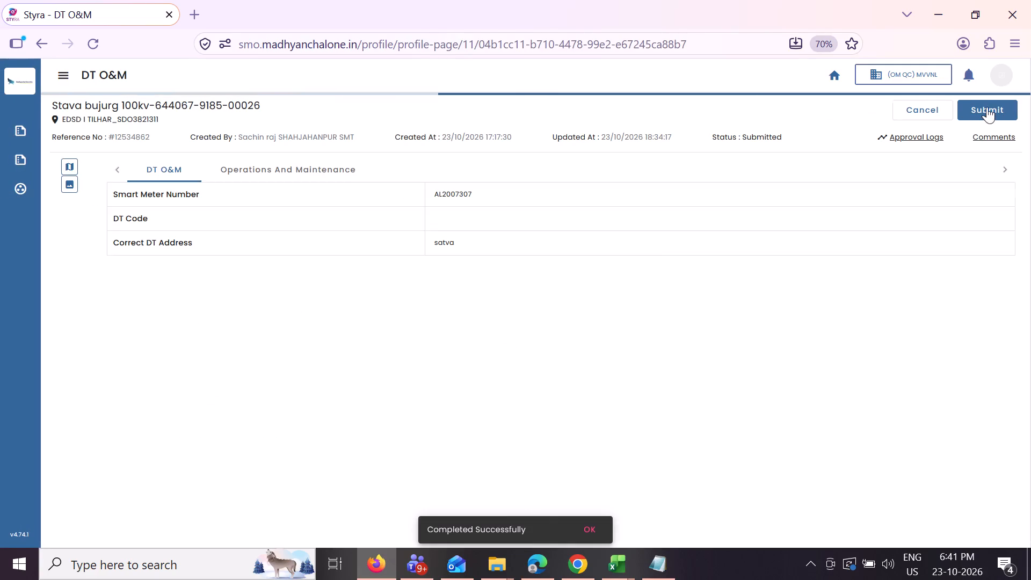
left_click(991, 109)
left_click(507, 258)
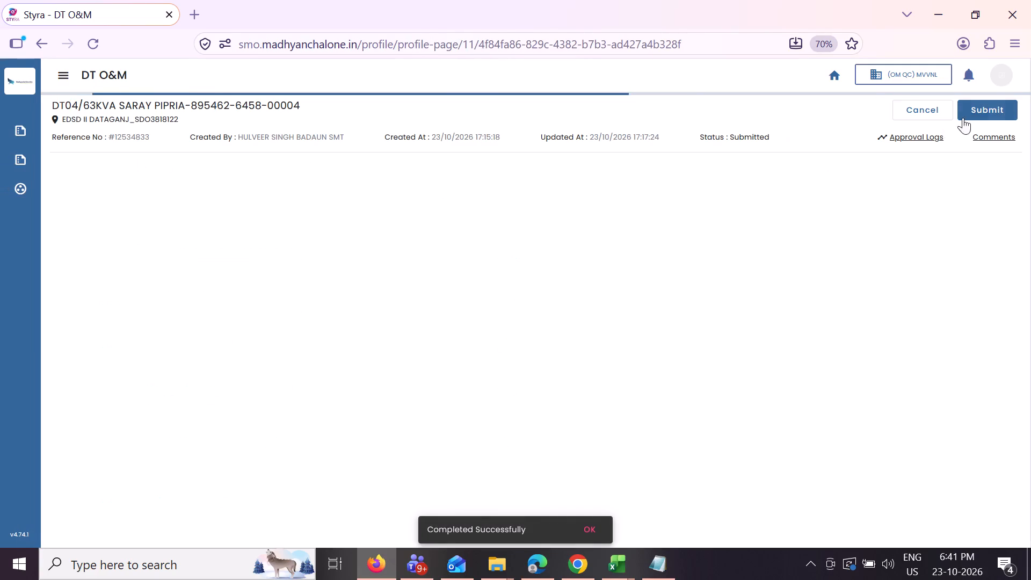
left_click(985, 111)
Open and submit as Approved, one by one, DT O&M records #12534821, #12534799, #12534482 and #12534463.
left_click(504, 248)
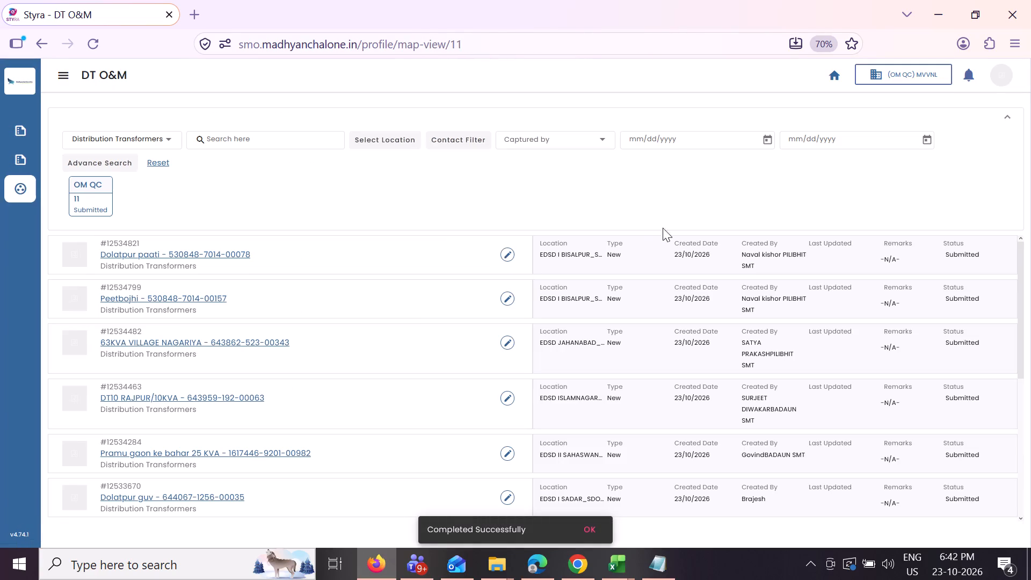
left_click(508, 253)
left_click(1006, 107)
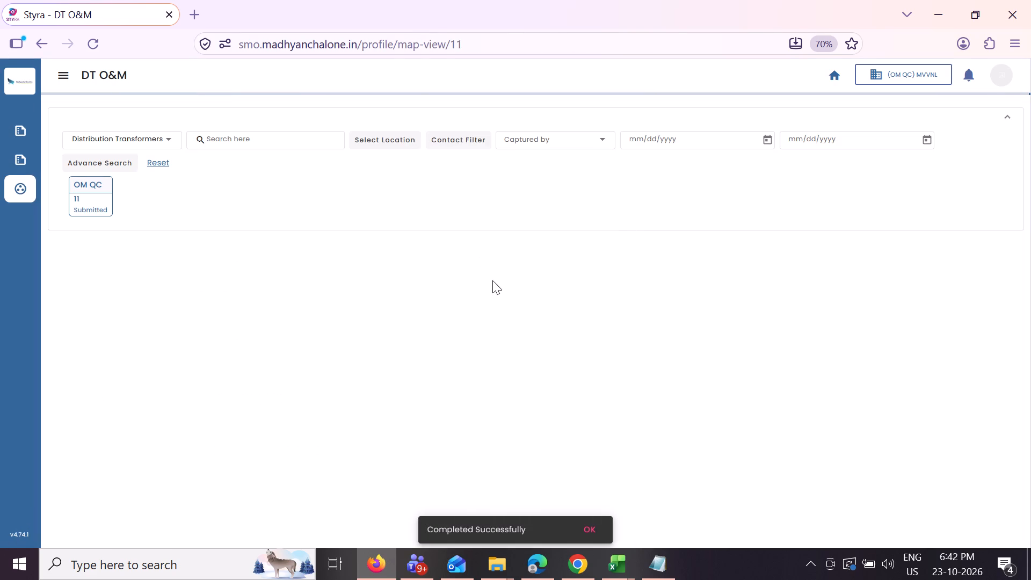
left_click(74, 205)
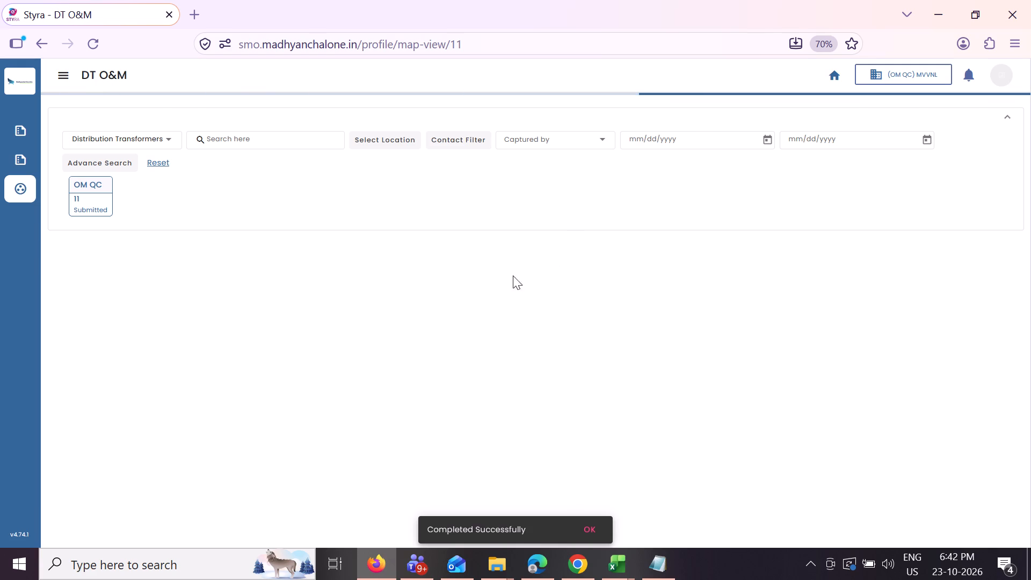
left_click(504, 256)
left_click(991, 107)
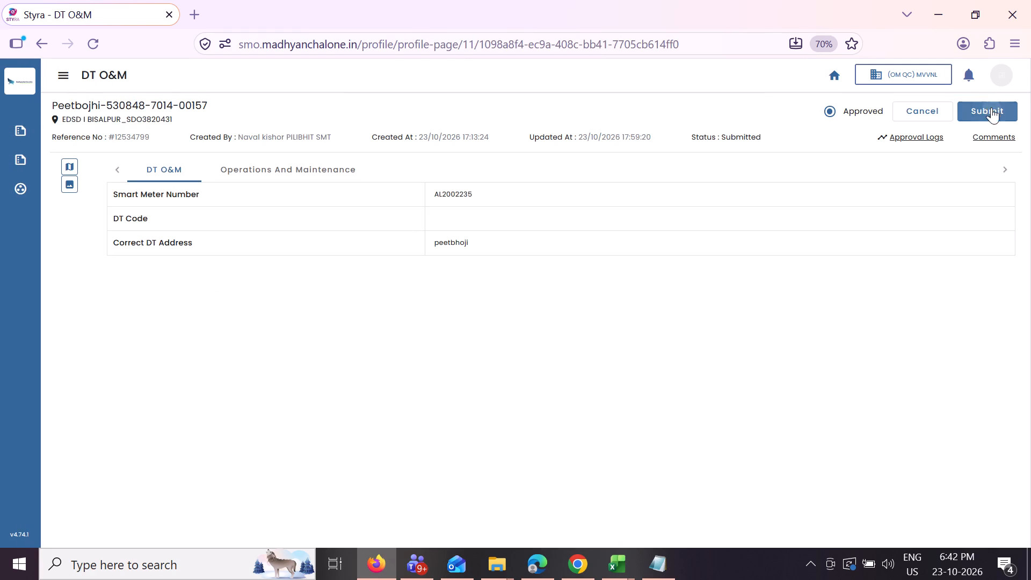
left_click(511, 257)
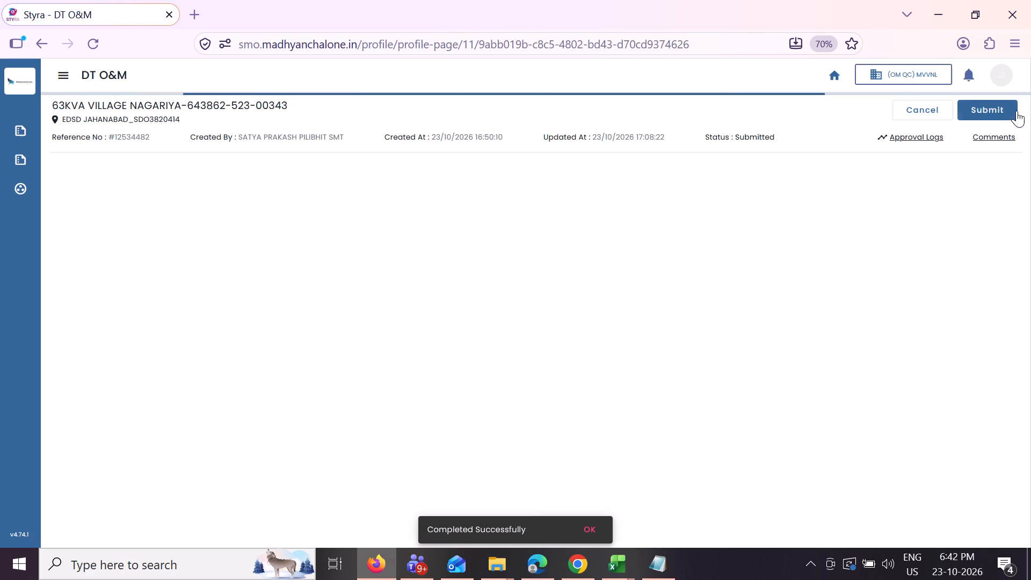
left_click(1009, 103)
left_click(514, 256)
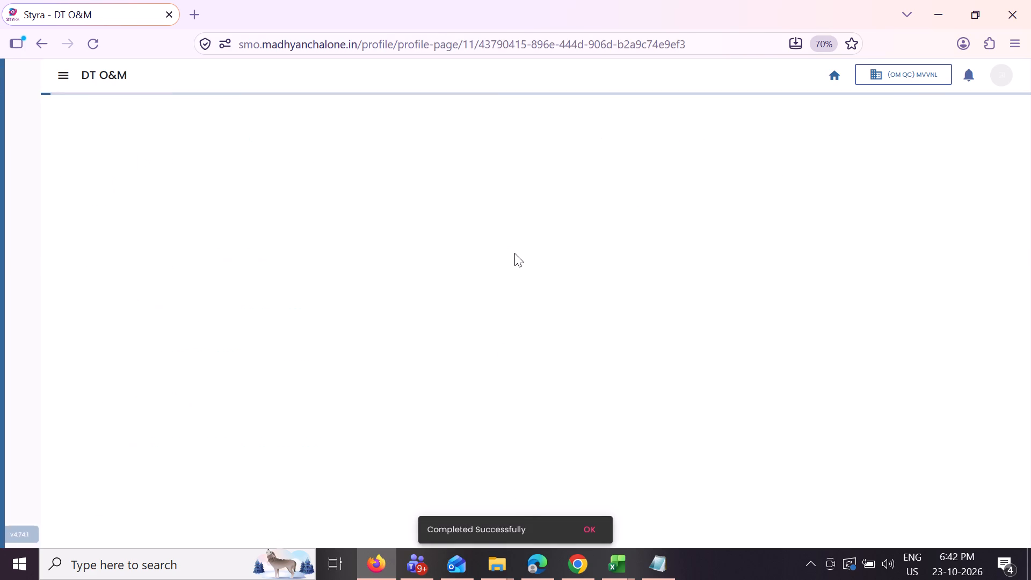
left_click(994, 113)
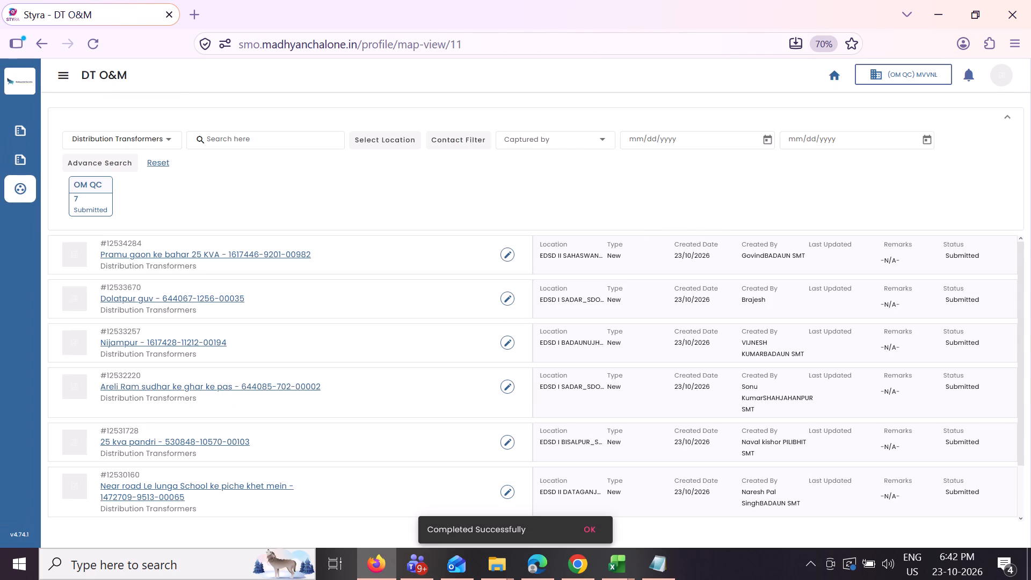
Open and submit as Approved, one by one, DT O&M records #12534284, #12533670 and #12533257.
left_click(507, 258)
left_click(990, 107)
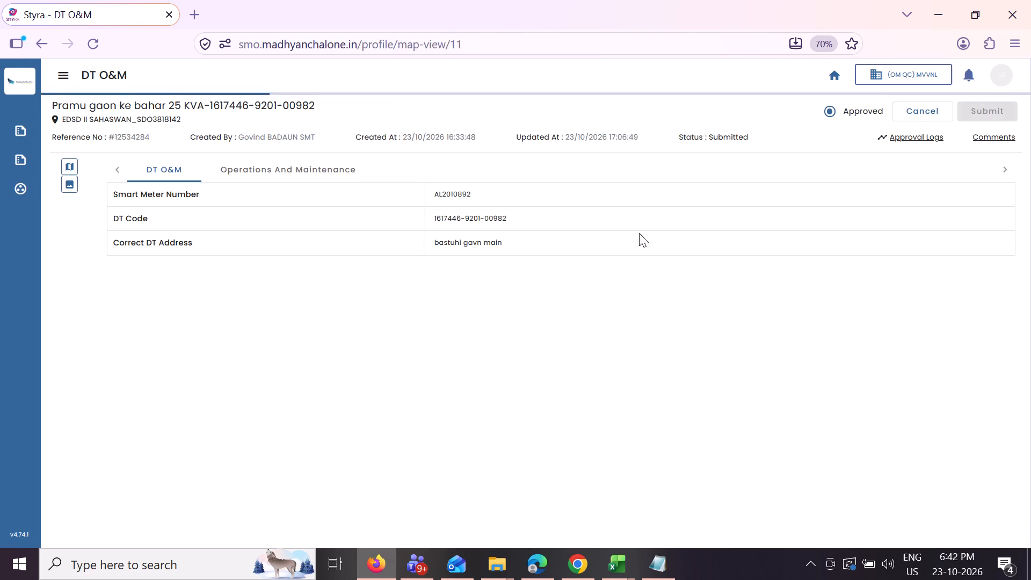
left_click(503, 254)
left_click(989, 114)
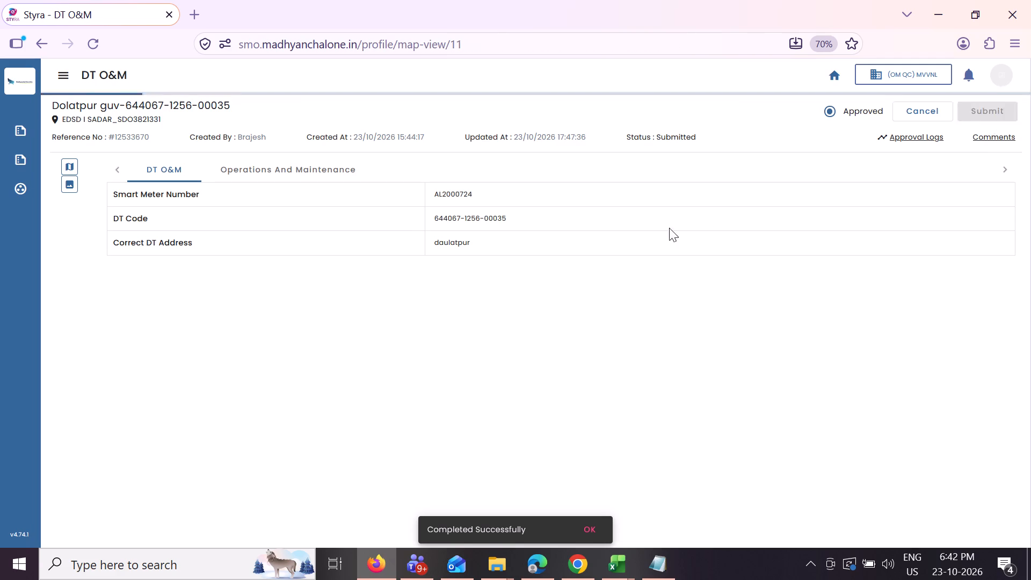
left_click(520, 253)
left_click(516, 252)
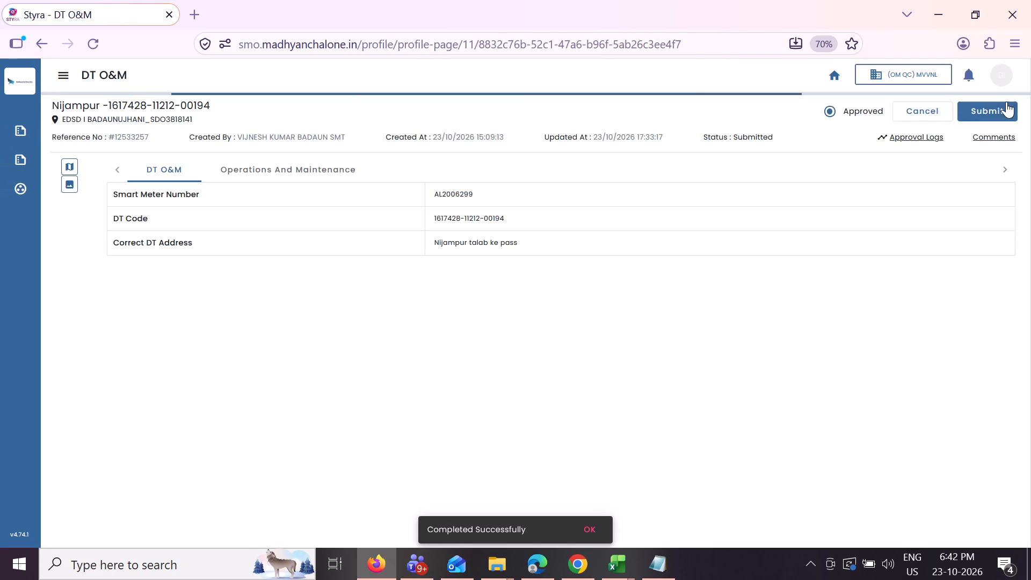
left_click_drag(1007, 109, 998, 114)
Open and submit as Approved, one by one, DT O&M records #12532220, #12531728, #12530160 and #12514534.
left_click(509, 252)
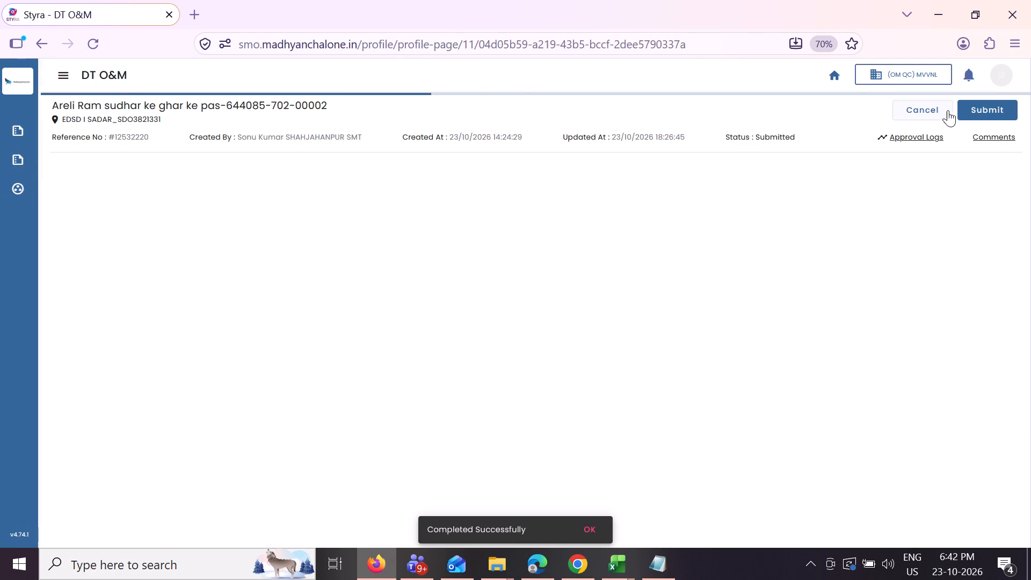
left_click(986, 106)
left_click(515, 251)
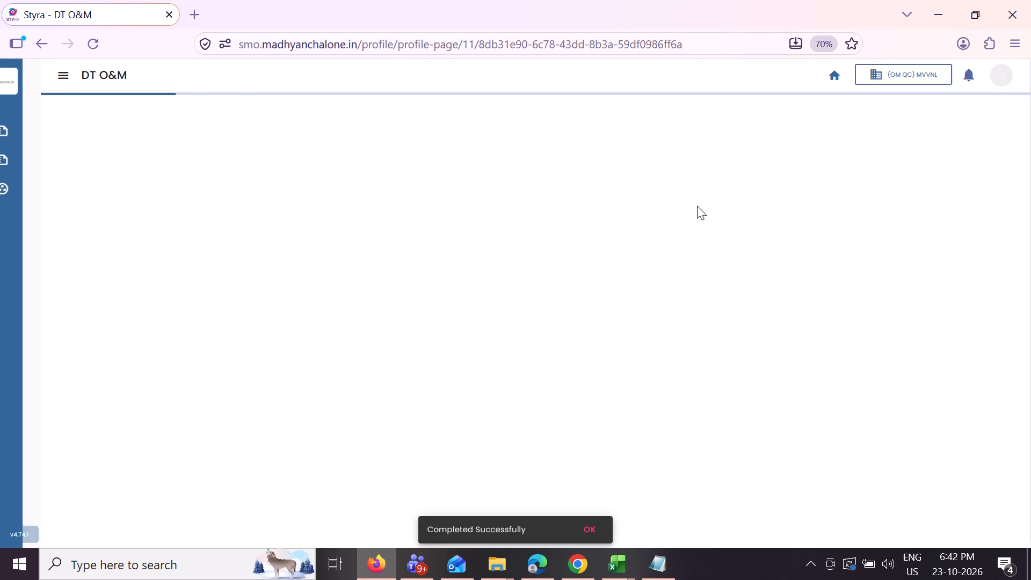
left_click_drag(986, 107, 981, 108)
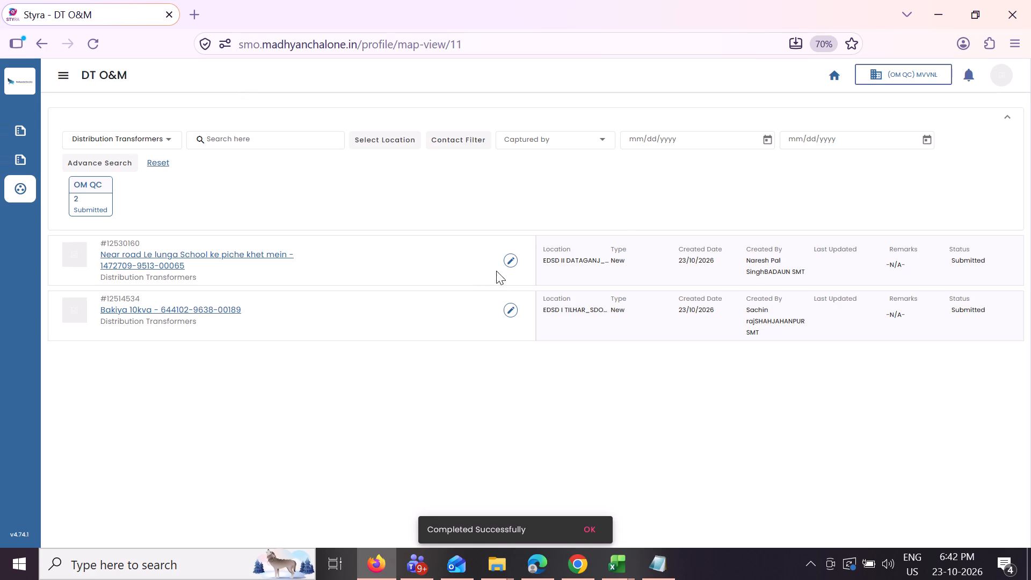
left_click(506, 258)
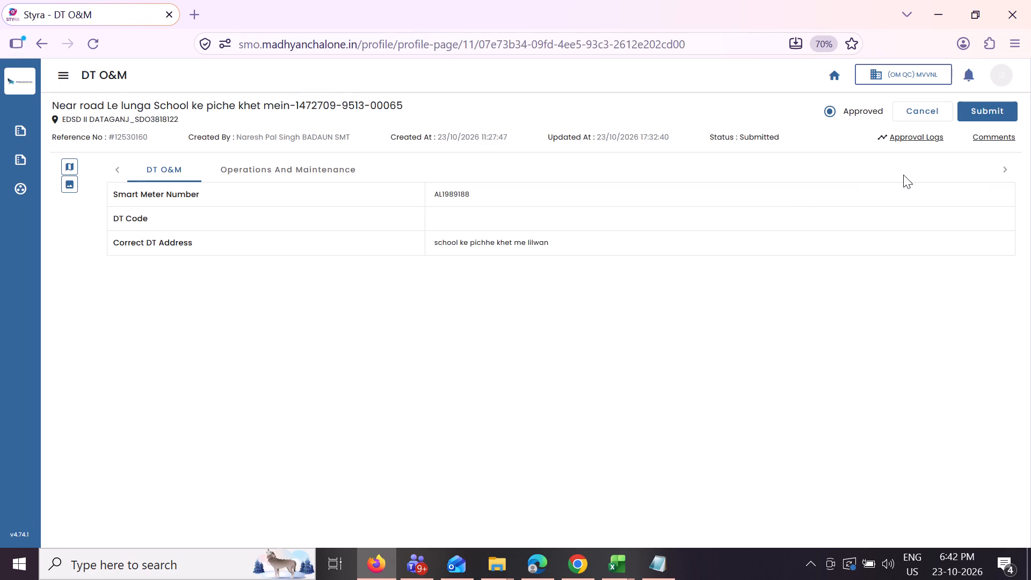
left_click(997, 114)
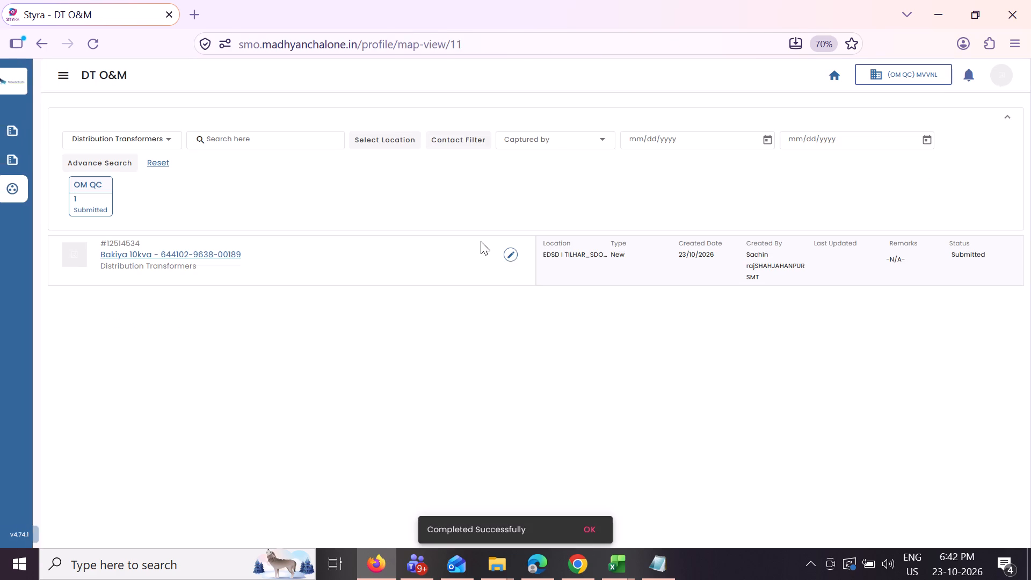
left_click(522, 250)
left_click(514, 255)
left_click_drag(996, 113, 990, 113)
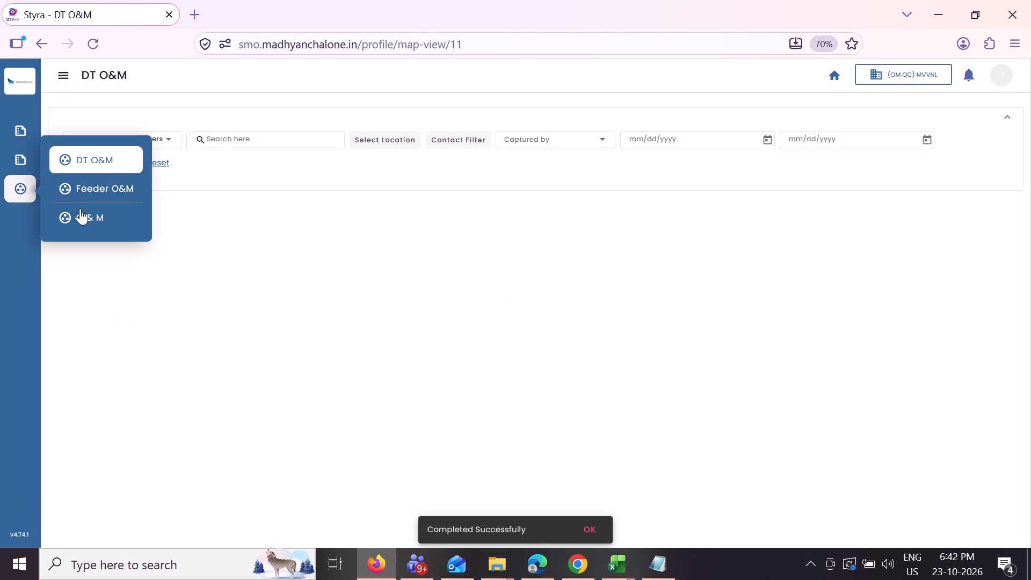
left_click(83, 211)
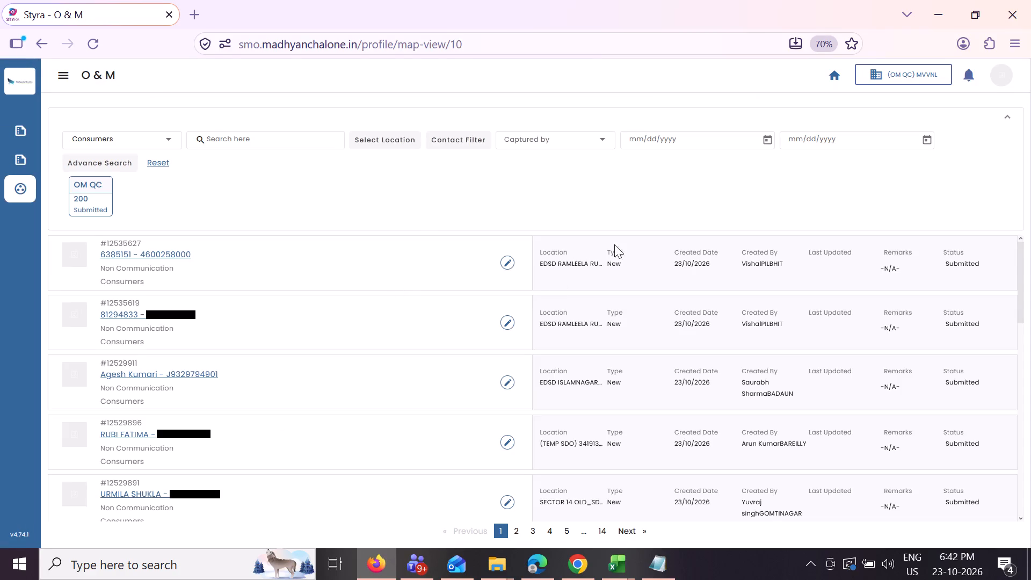
left_click(504, 266)
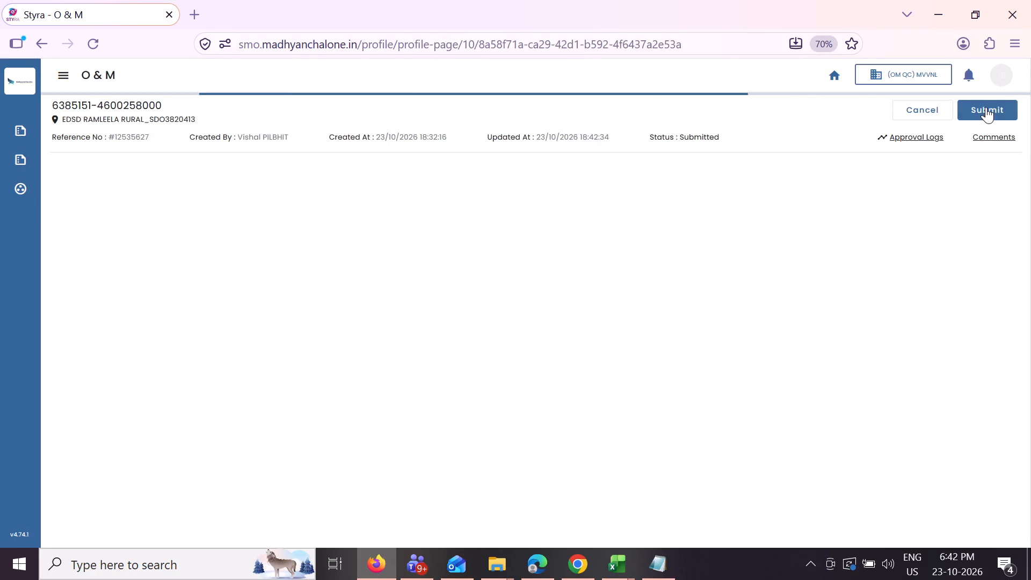
left_click(986, 106)
left_click(514, 264)
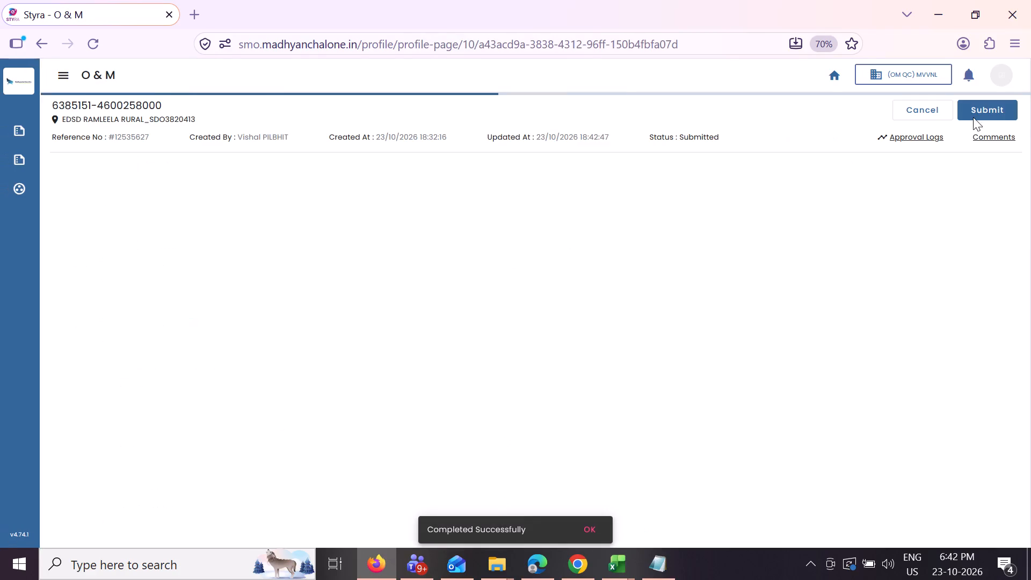
left_click_drag(1005, 113, 999, 115)
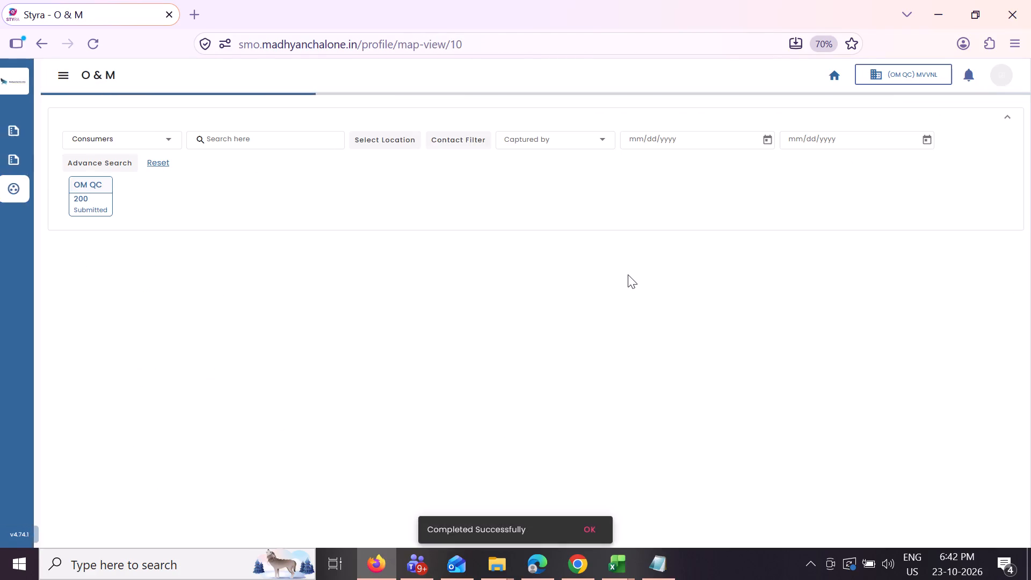
left_click(507, 264)
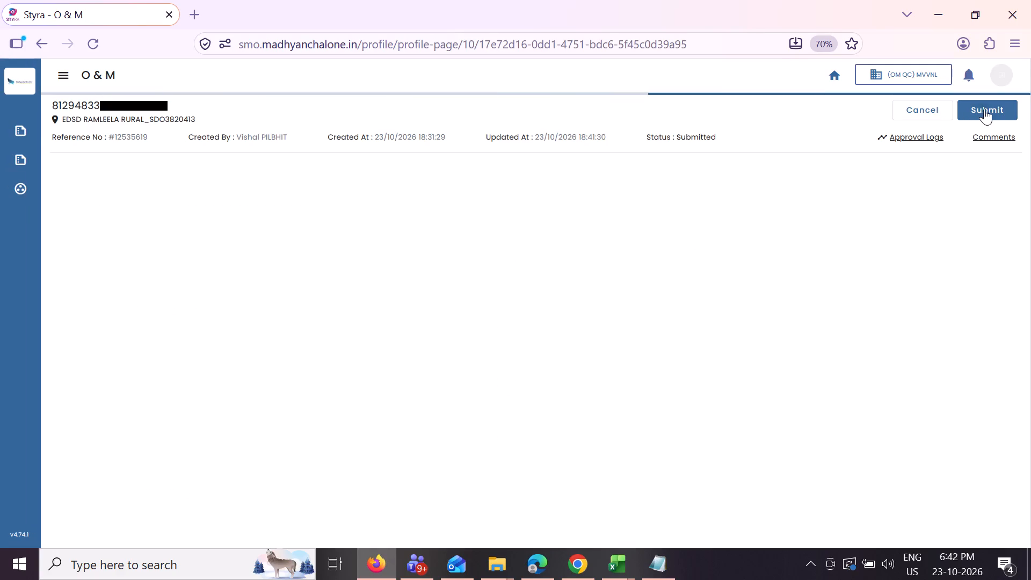
left_click(991, 111)
left_click(505, 259)
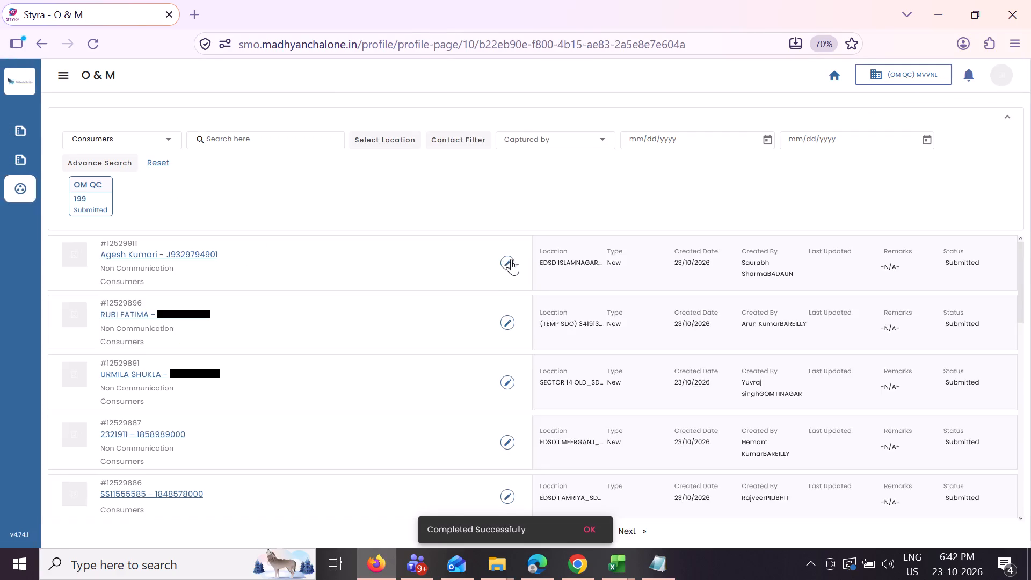
left_click(999, 111)
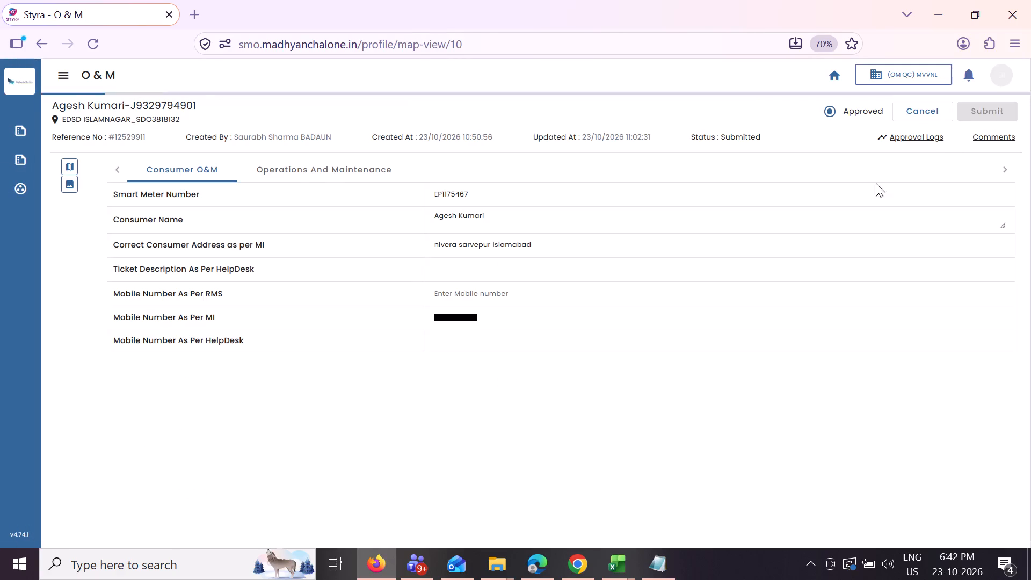
left_click(504, 256)
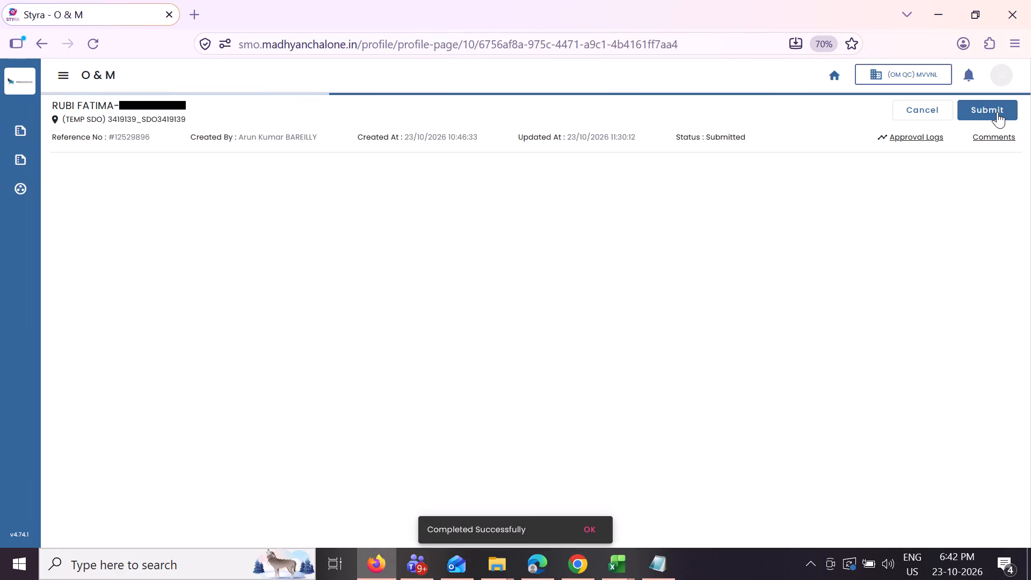
left_click(998, 112)
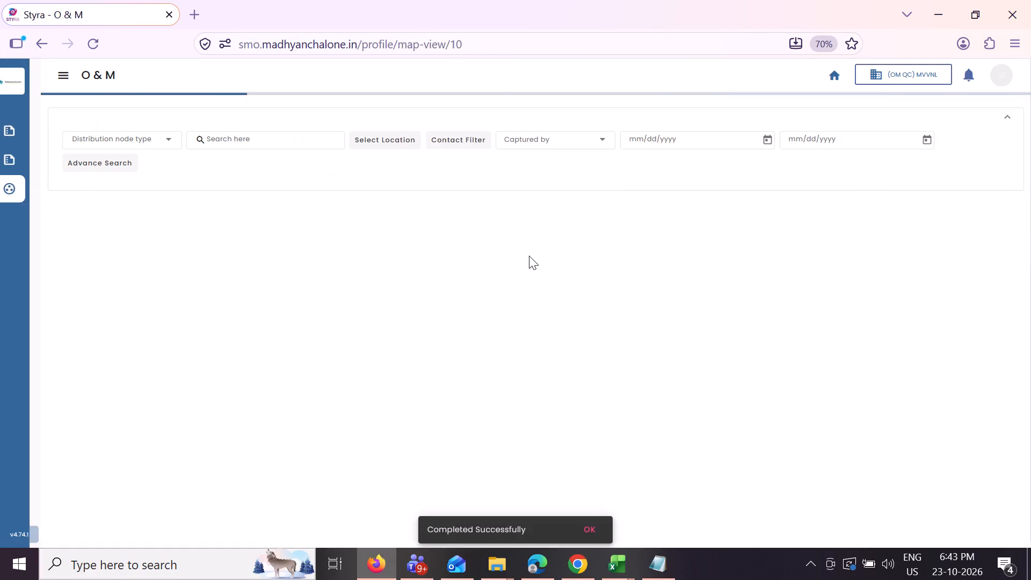
left_click(504, 252)
left_click(504, 257)
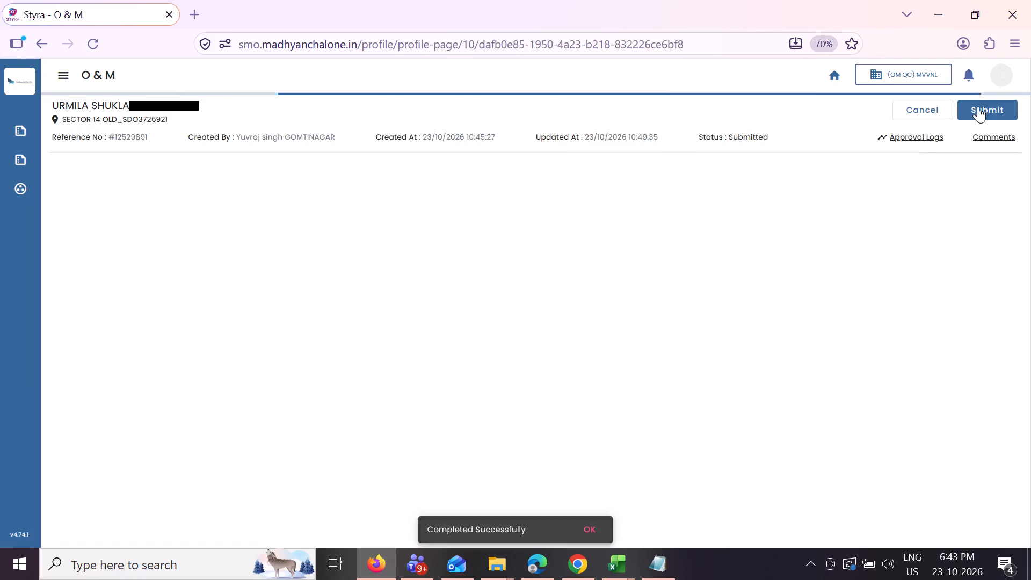
left_click(995, 111)
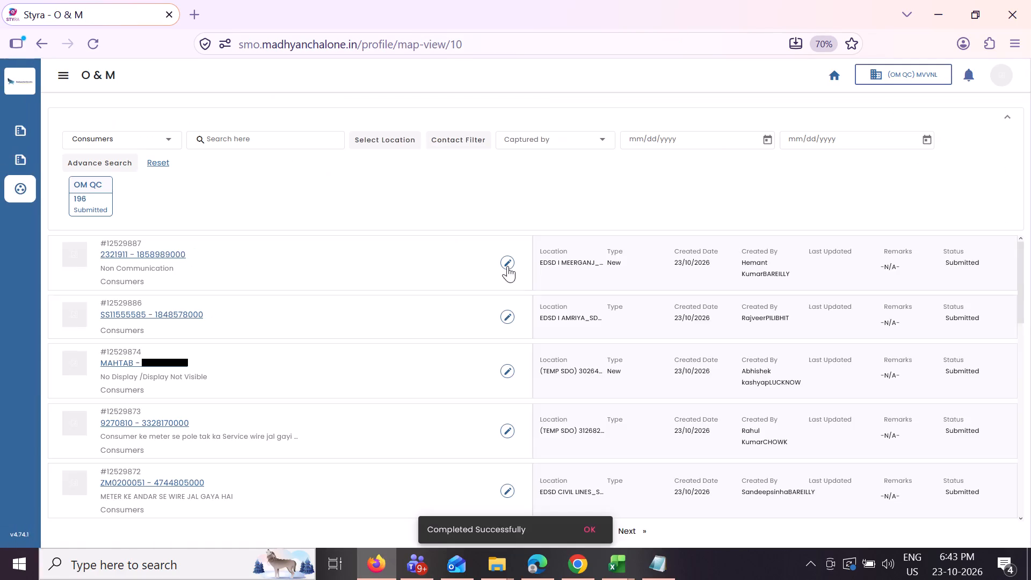
left_click(506, 265)
left_click(1000, 111)
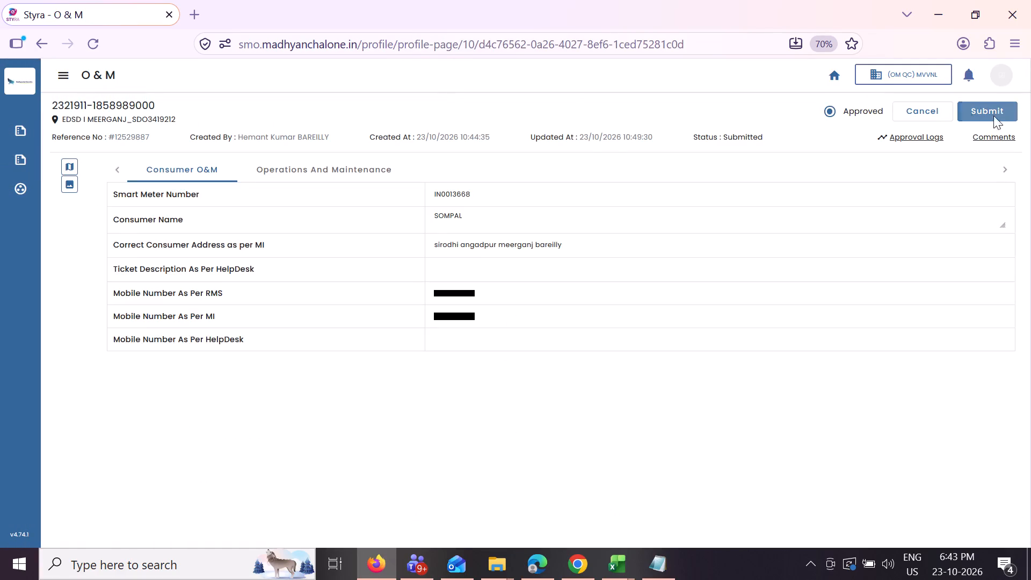
left_click(511, 259)
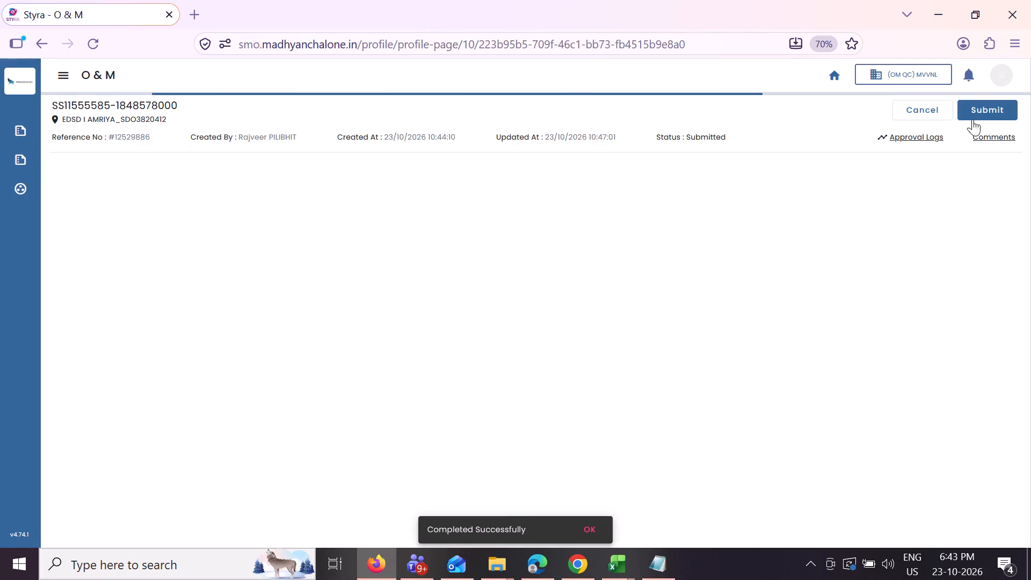
left_click(992, 114)
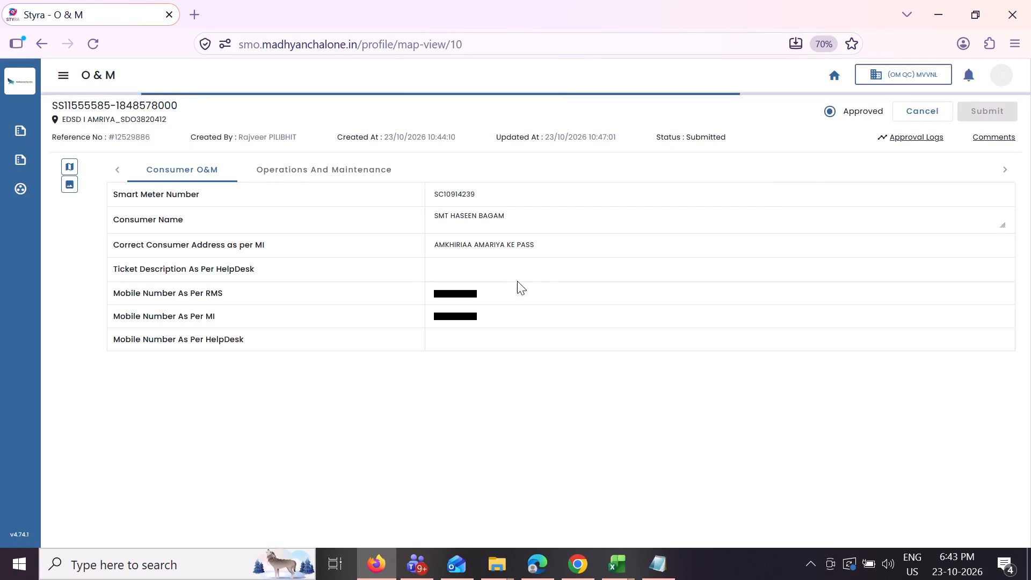
left_click_drag(509, 252, 507, 259)
left_click(507, 259)
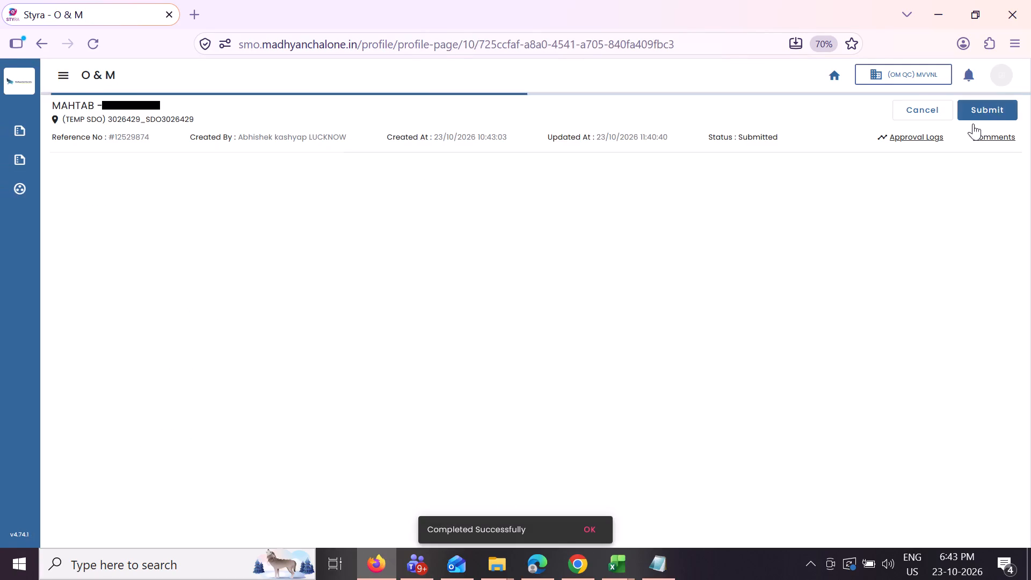
left_click(1007, 106)
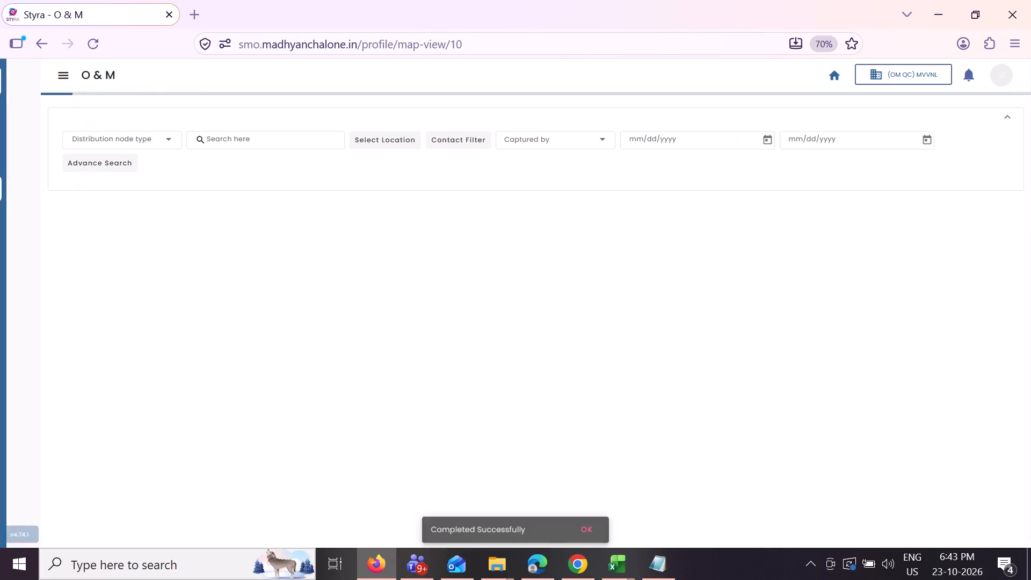
left_click(500, 264)
left_click(513, 262)
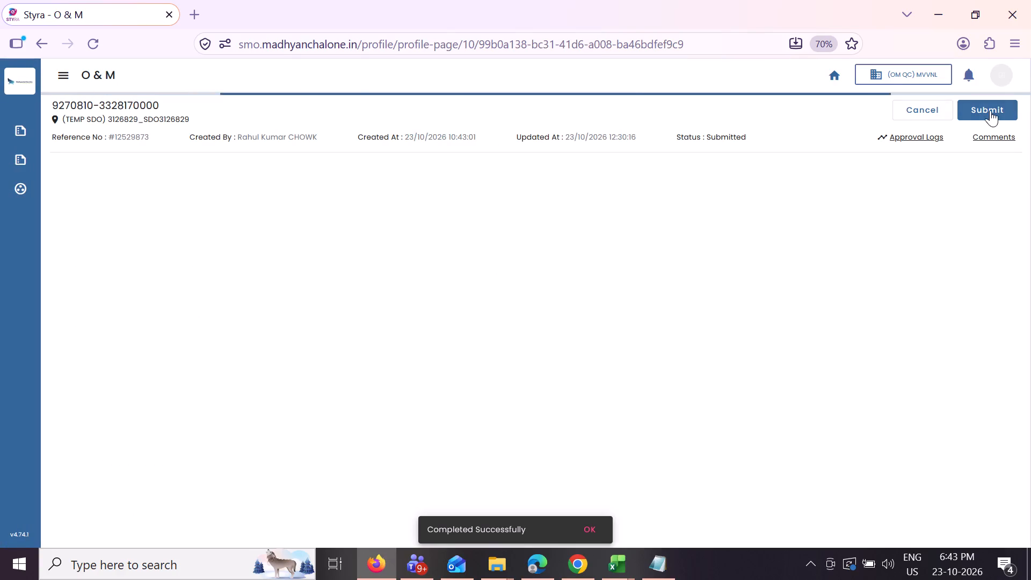
left_click(992, 111)
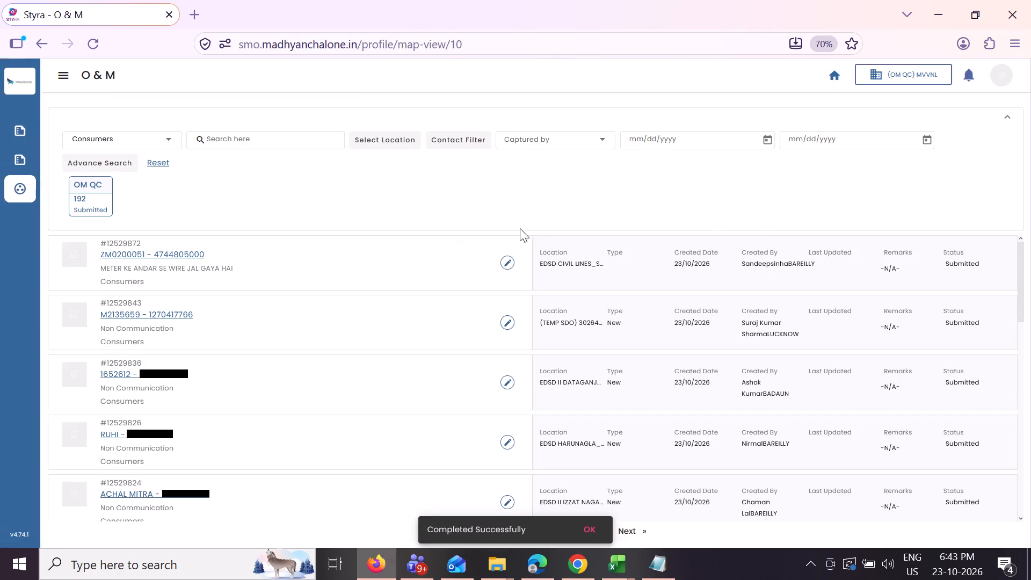
left_click(501, 262)
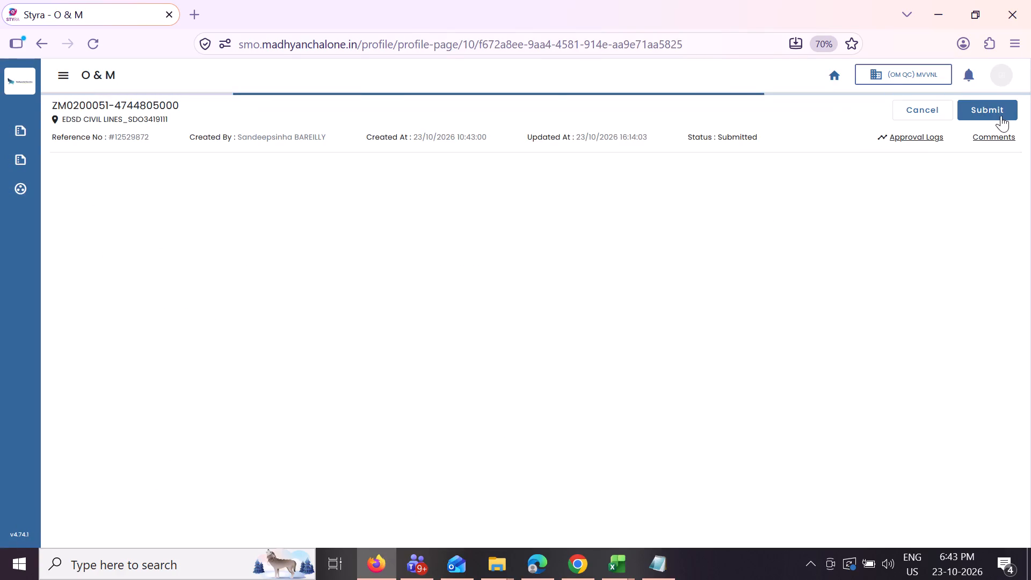
left_click(1001, 114)
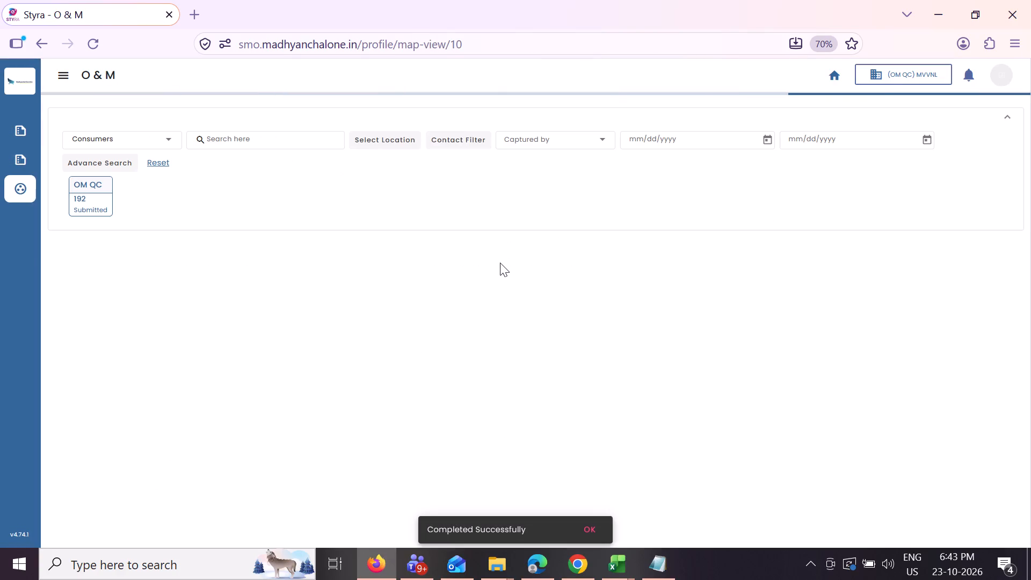
left_click(511, 257)
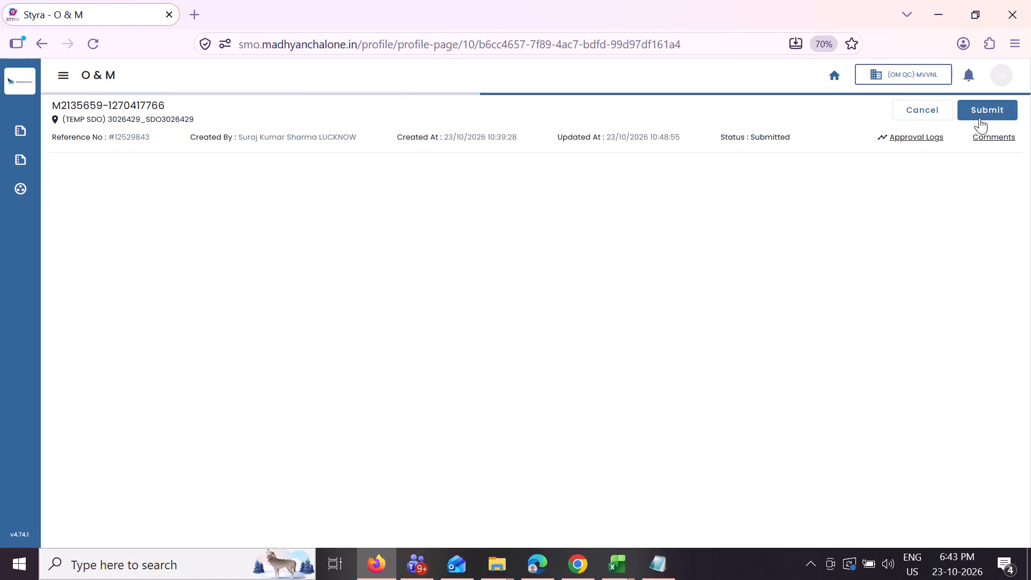
left_click(988, 113)
left_click(507, 263)
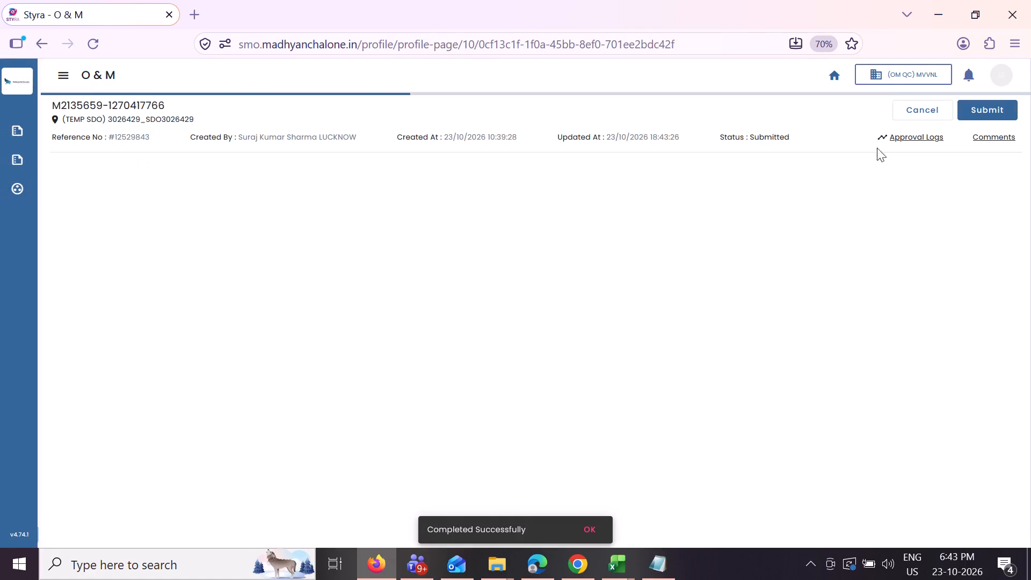
left_click(996, 110)
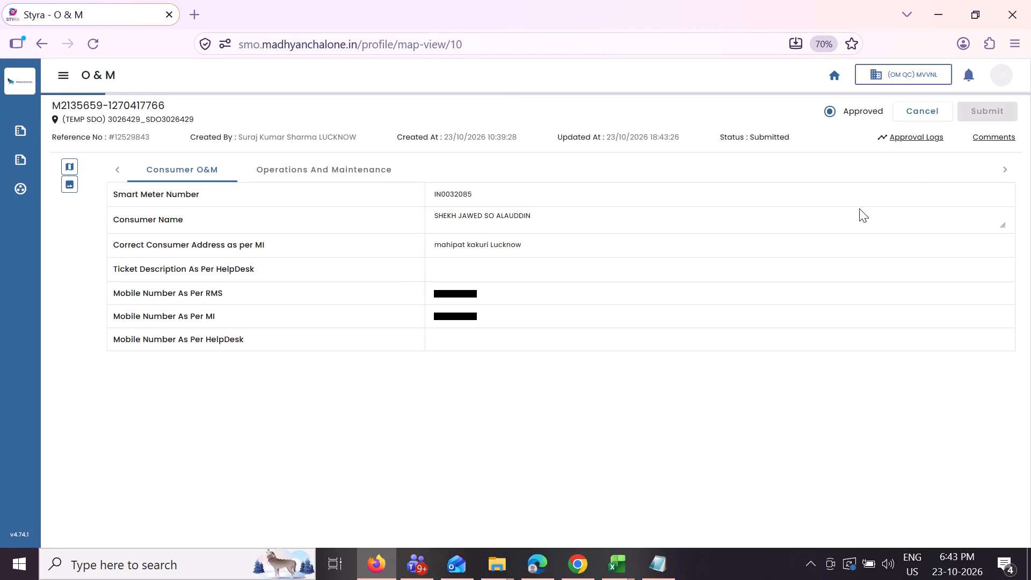
left_click(507, 258)
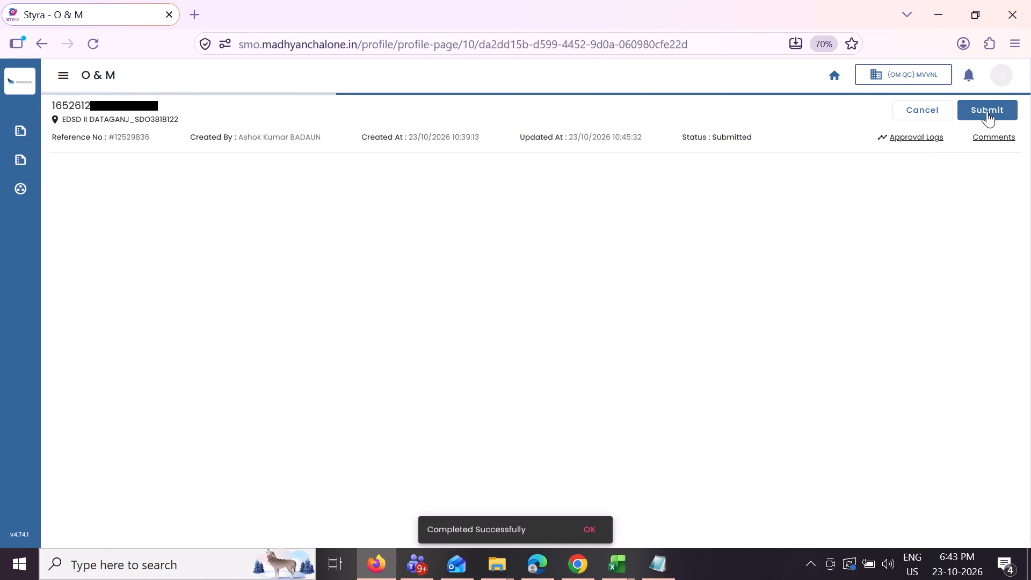
left_click(996, 108)
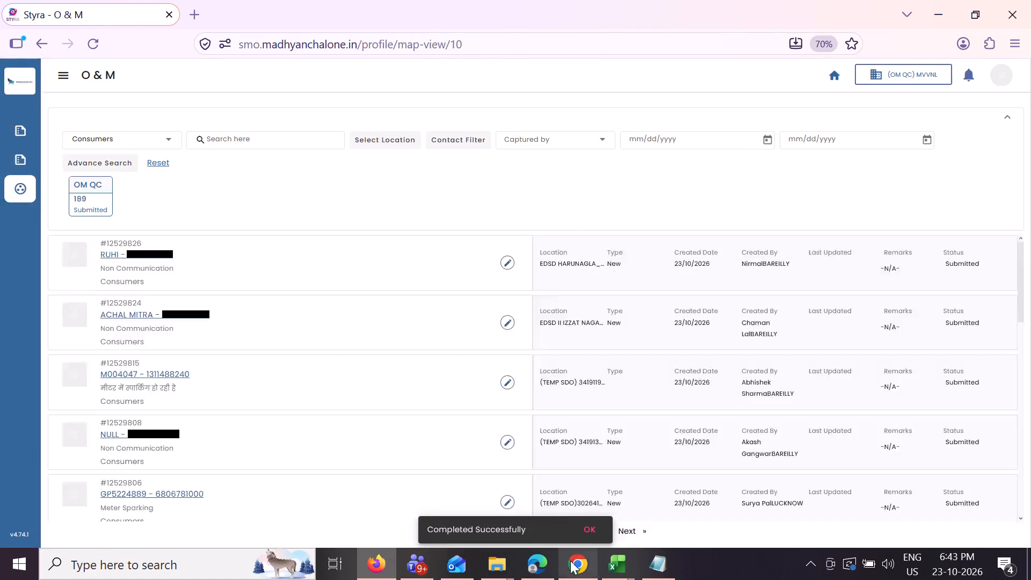
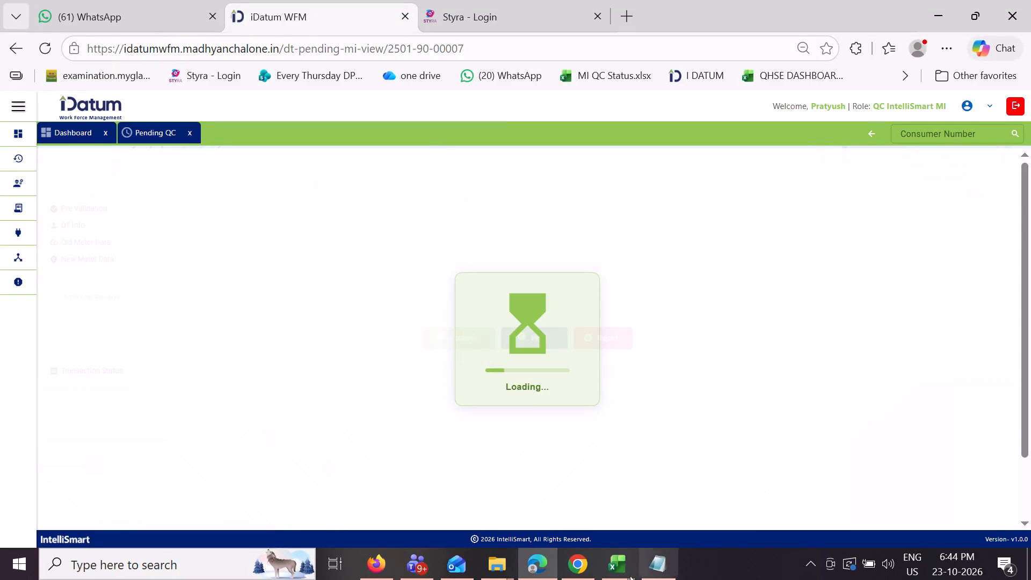
Copy the remark "new meter in communication" from the Remarks notes in Notepad and return to the DT record in iDatum.
left_click(626, 569)
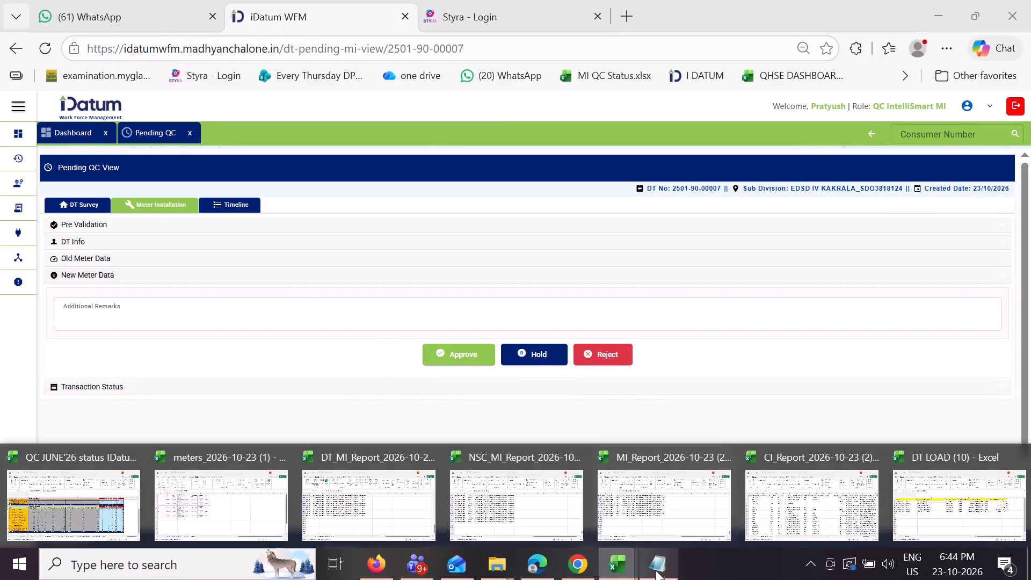
left_click(655, 570)
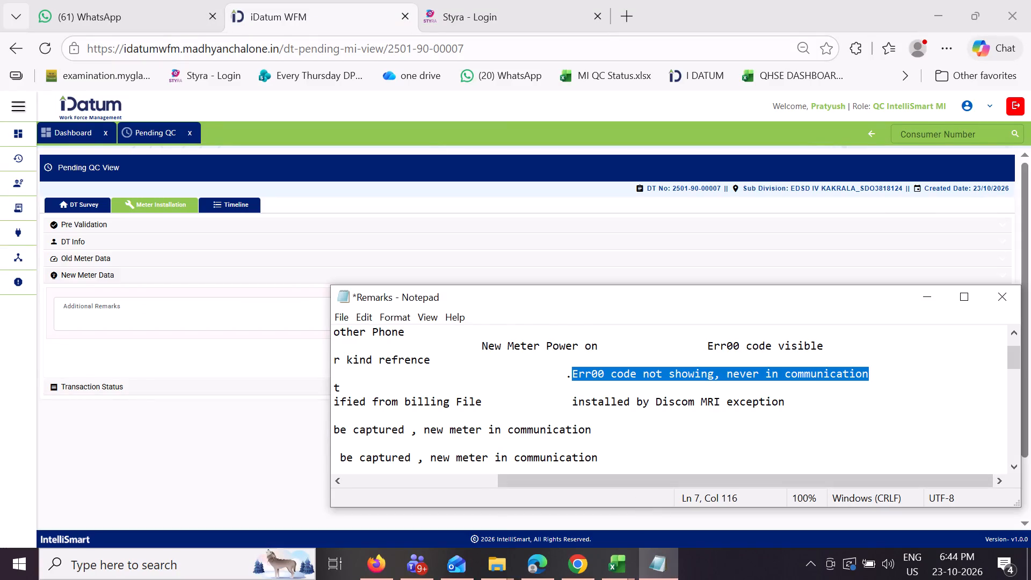
left_click_drag(425, 428, 797, 428)
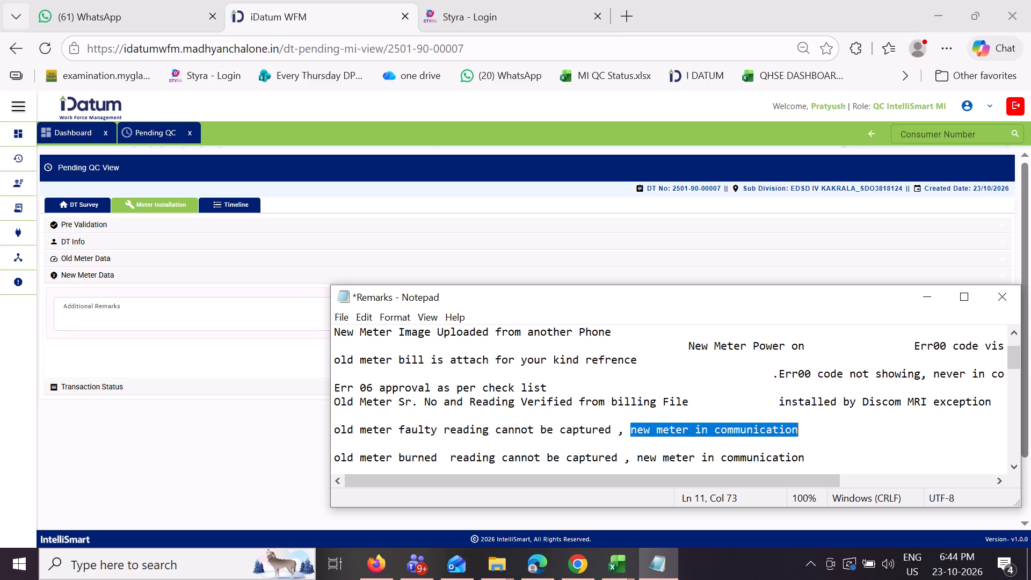
key("ctrl+c")
left_click(192, 344)
left_click(222, 278)
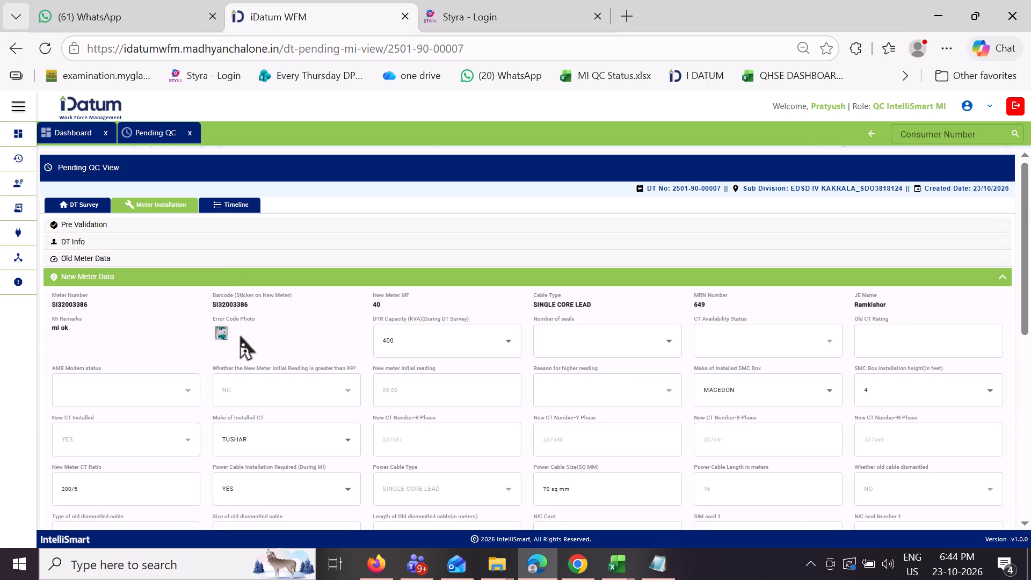
left_click(216, 333)
triple_click(462, 451)
triple_click(466, 454)
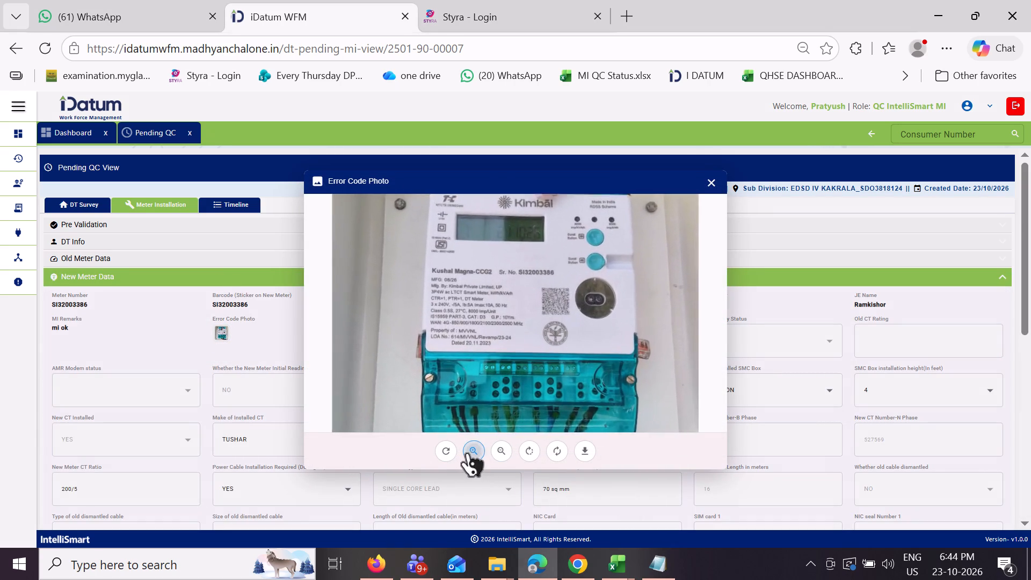
left_click(467, 452)
left_click_drag(470, 447, 474, 441)
left_click(715, 181)
left_click(535, 283)
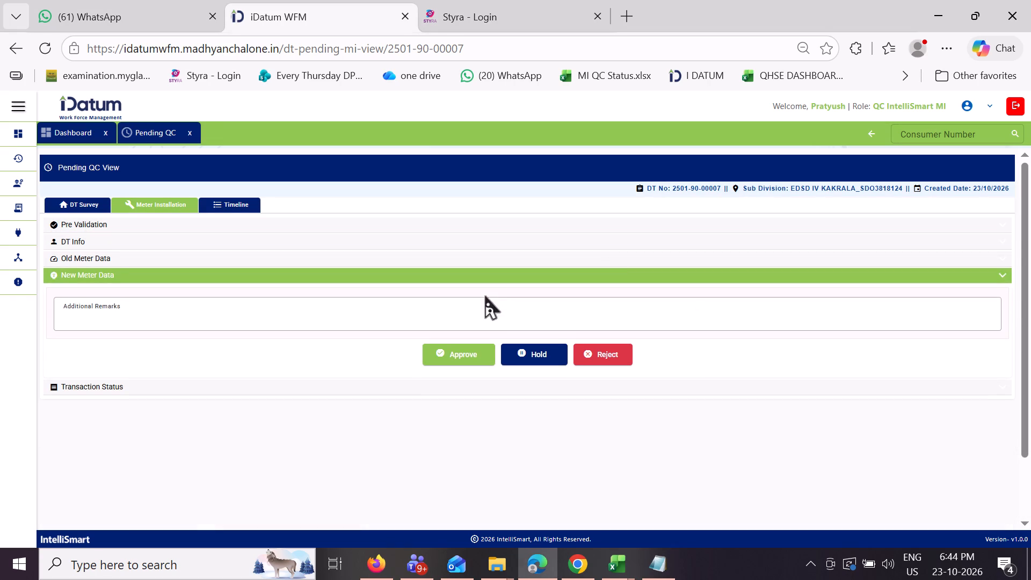
left_click(501, 285)
left_click(487, 281)
scroll(307, 460, "down", 4)
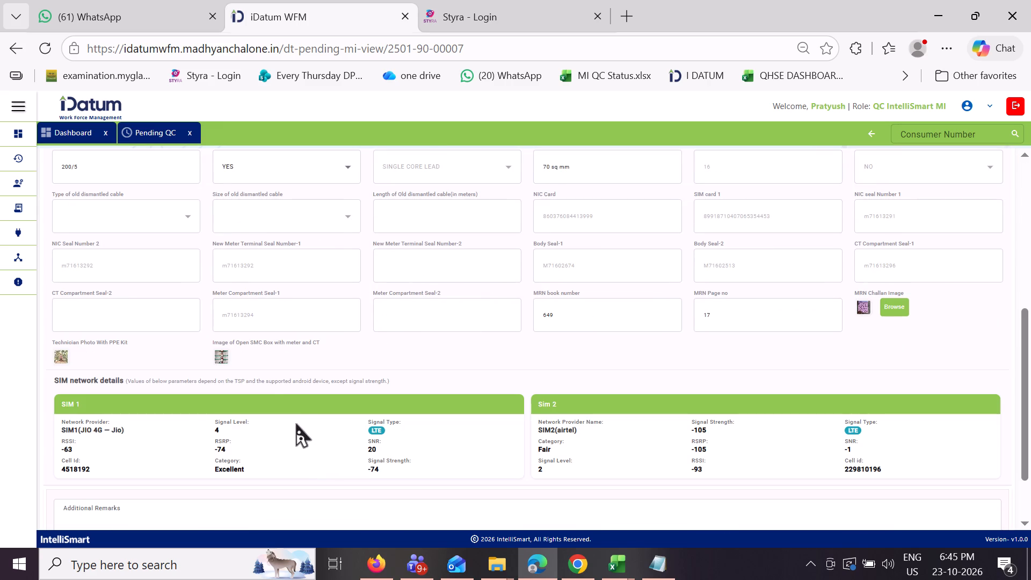
left_click(213, 361)
left_click(707, 187)
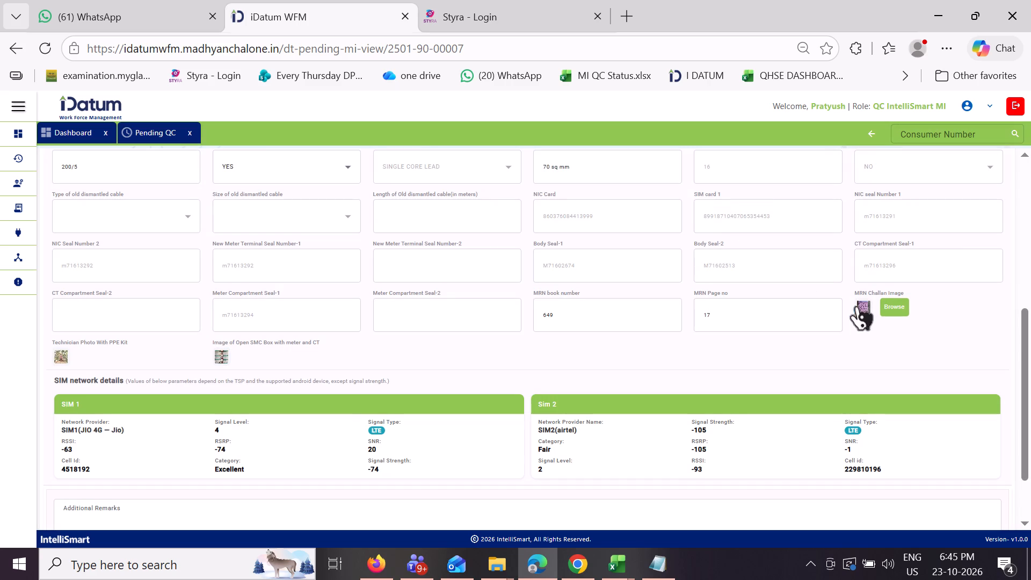
left_click(859, 307)
triple_click(530, 450)
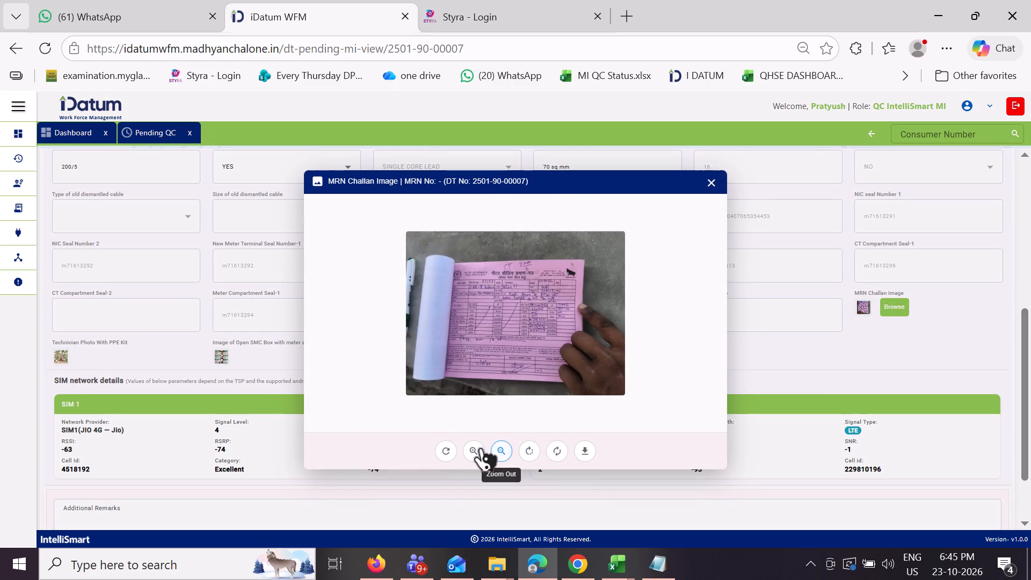
triple_click(480, 448)
triple_click(478, 447)
triple_click(478, 447)
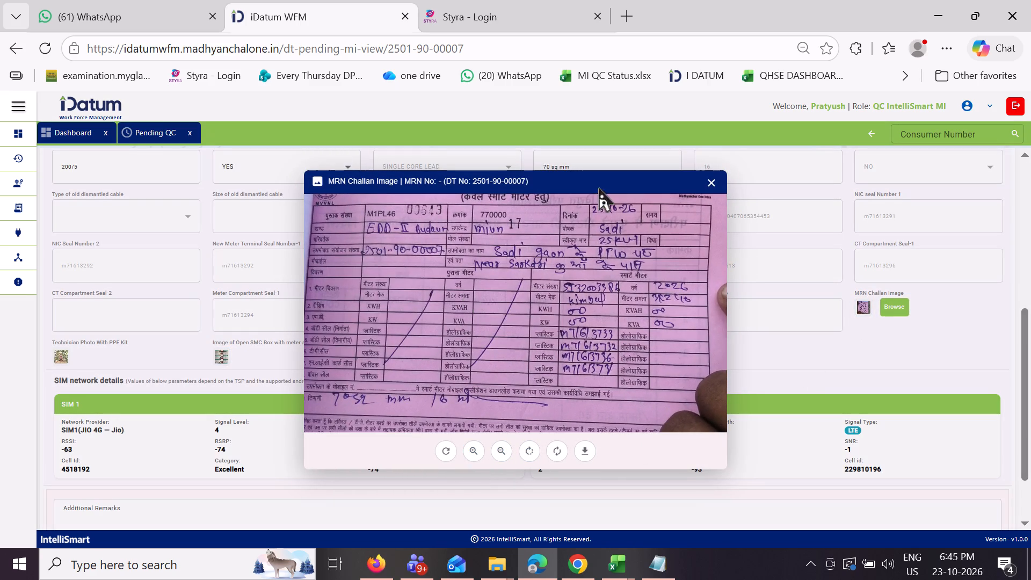
left_click(709, 173)
scroll(540, 423, "down", 5)
left_click(437, 445)
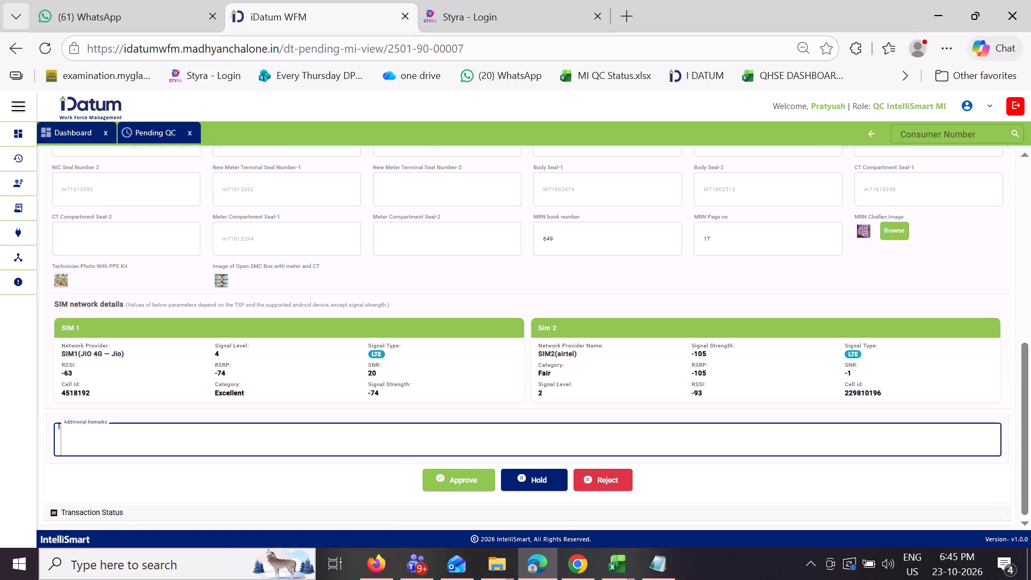
key("ctrl+v")
left_click(470, 519)
left_click(502, 348)
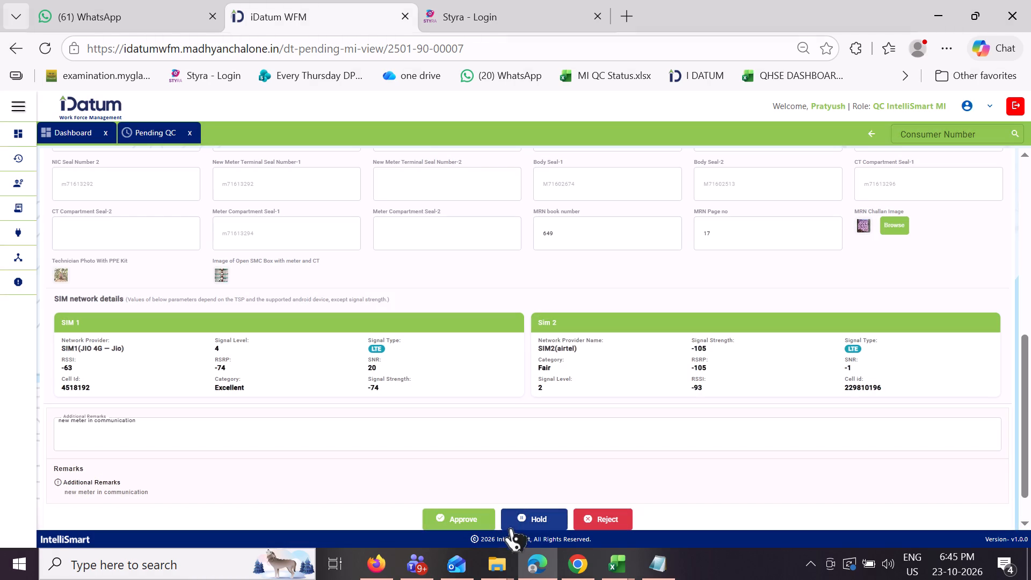
left_click(539, 562)
left_click(278, 260)
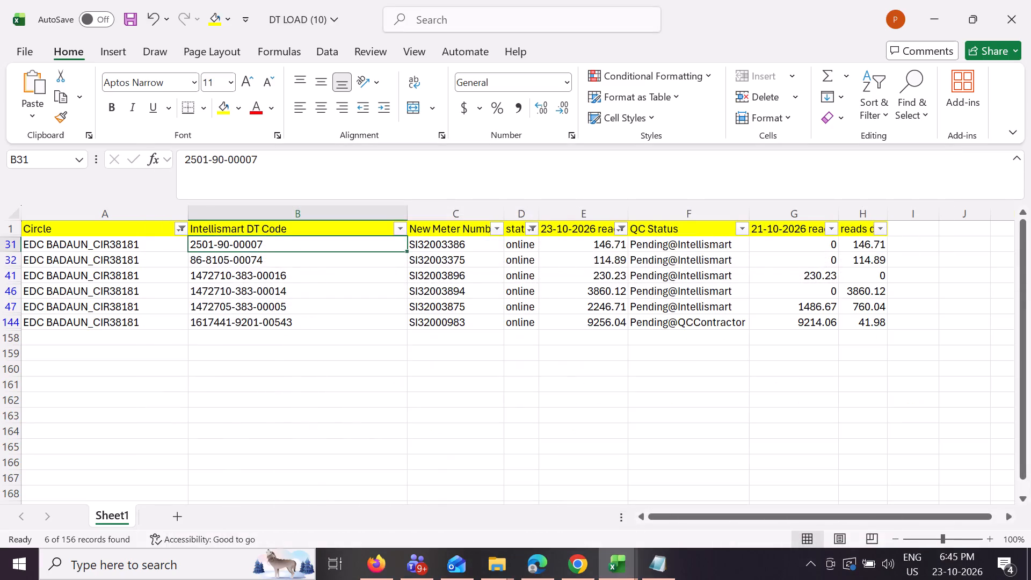
left_click(279, 256)
key("ctrl+c")
left_click(580, 567)
left_click(540, 572)
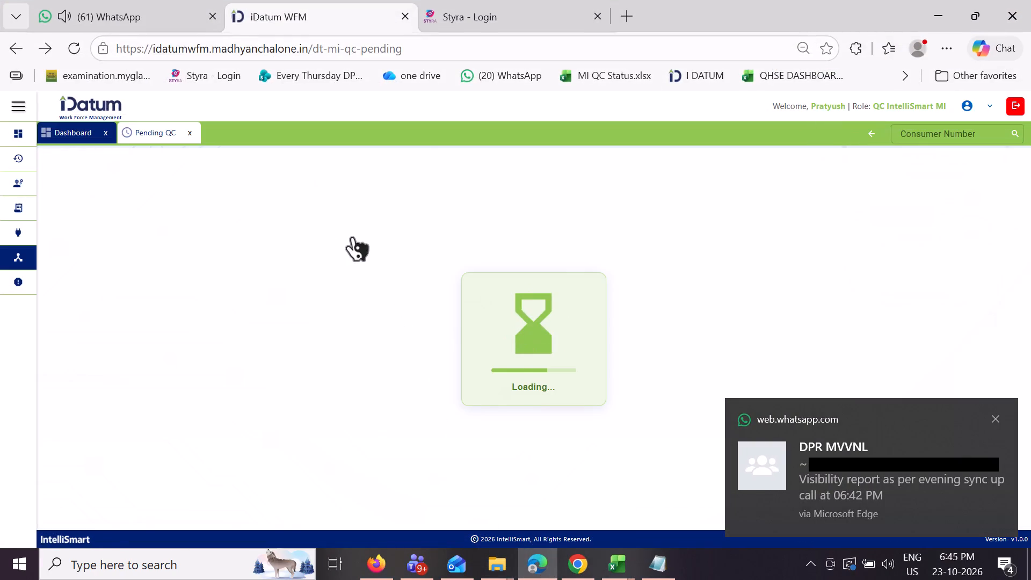
double_click(307, 198)
key("ctrl+v")
left_click_drag(330, 199, 162, 207)
key("ctrl+v")
left_click(319, 240)
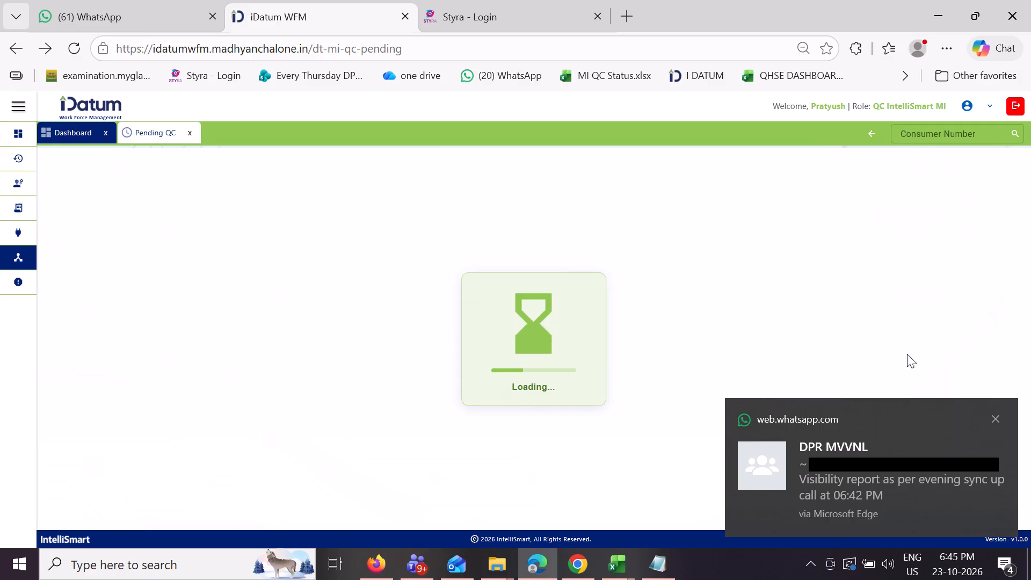
left_click(980, 336)
left_click(991, 337)
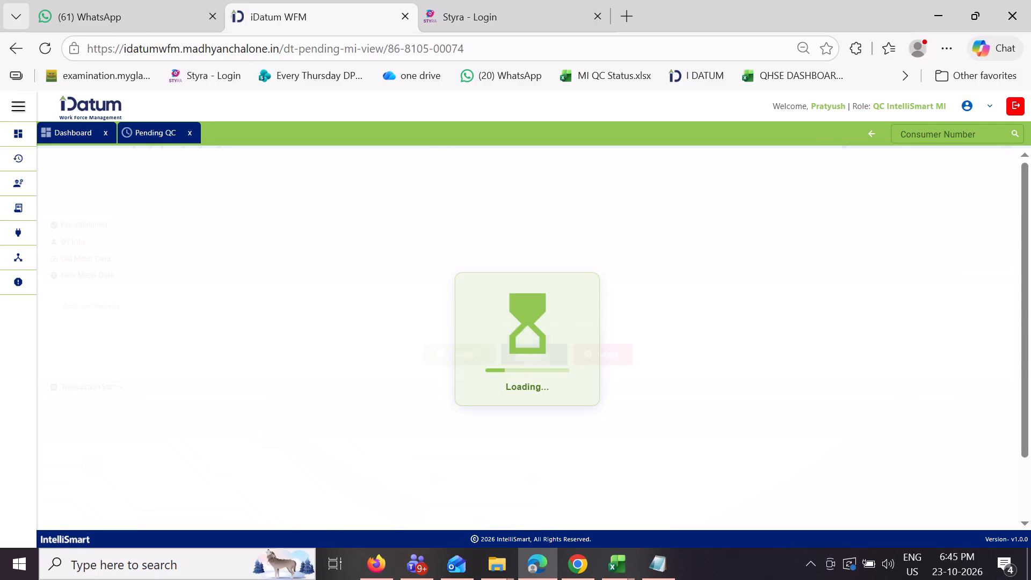
left_click(181, 272)
left_click(214, 331)
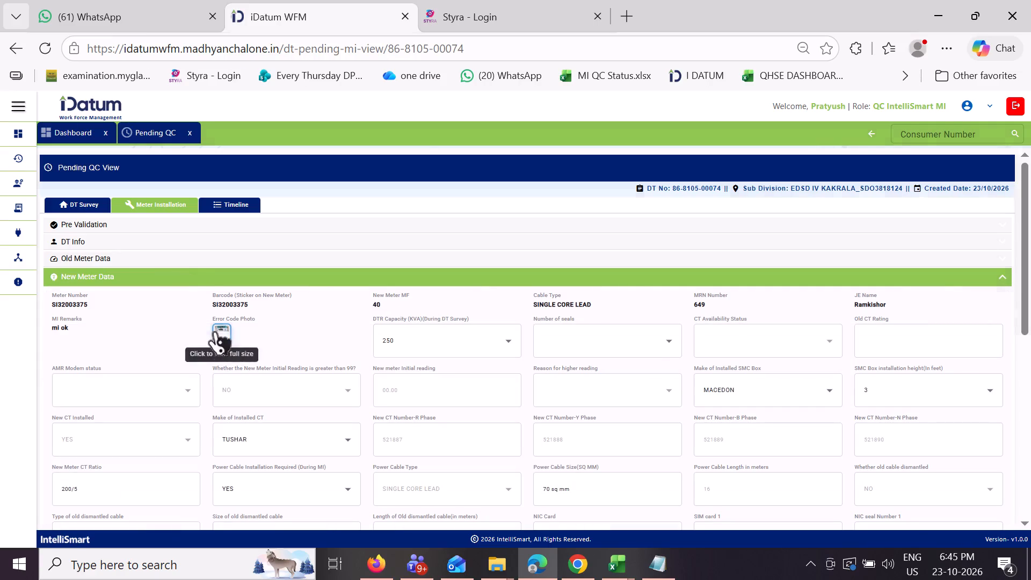
left_click(453, 450)
triple_click(464, 449)
triple_click(464, 450)
left_click(464, 450)
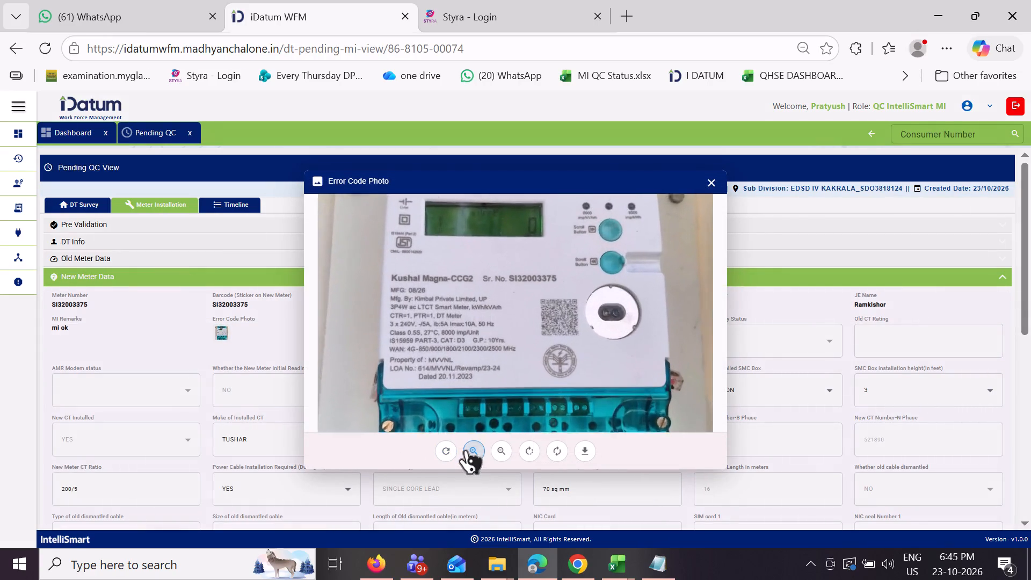
left_click(666, 177)
left_click(708, 172)
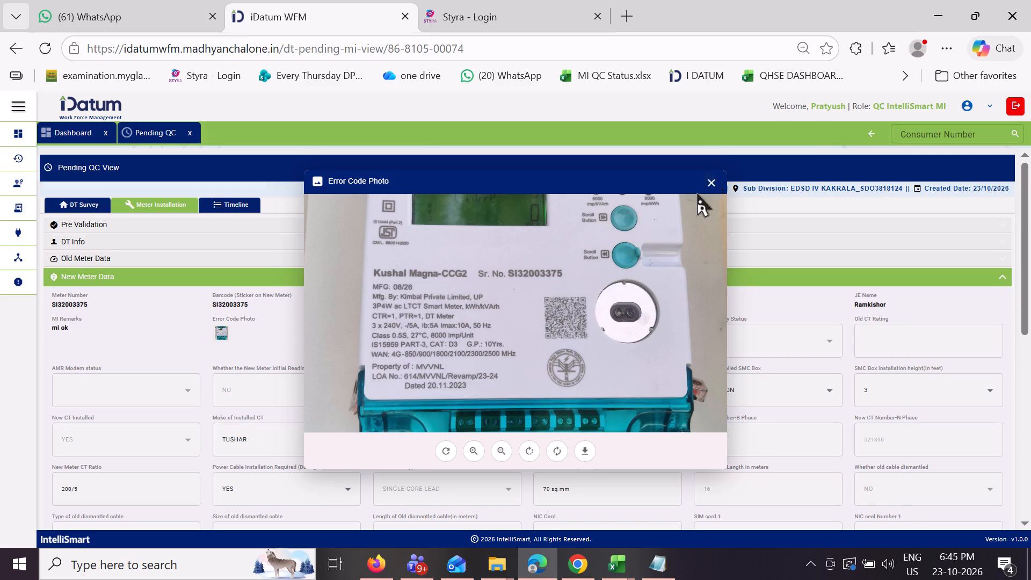
scroll(549, 326, "down", 5)
left_click(221, 278)
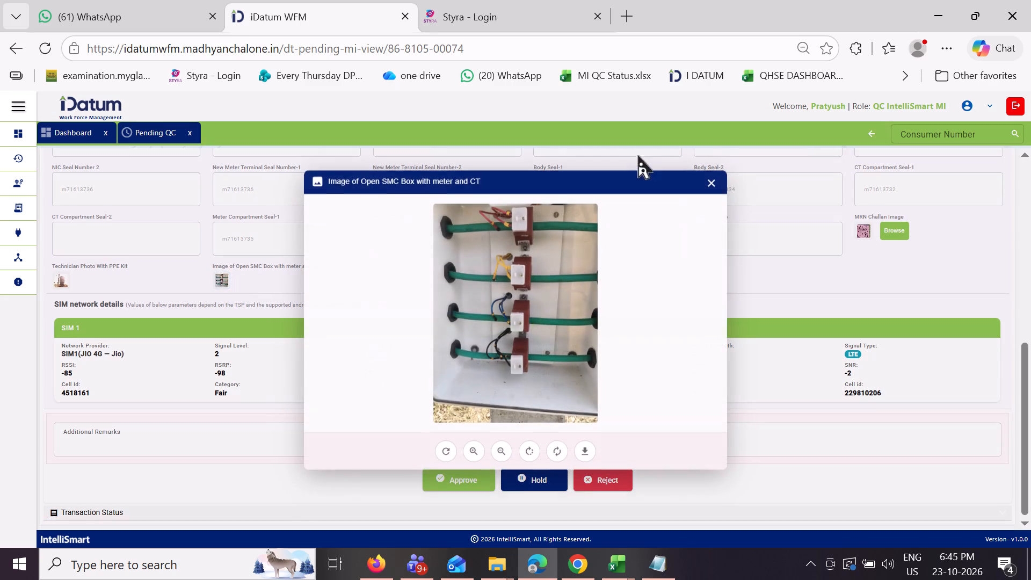
left_click(703, 184)
left_click(861, 227)
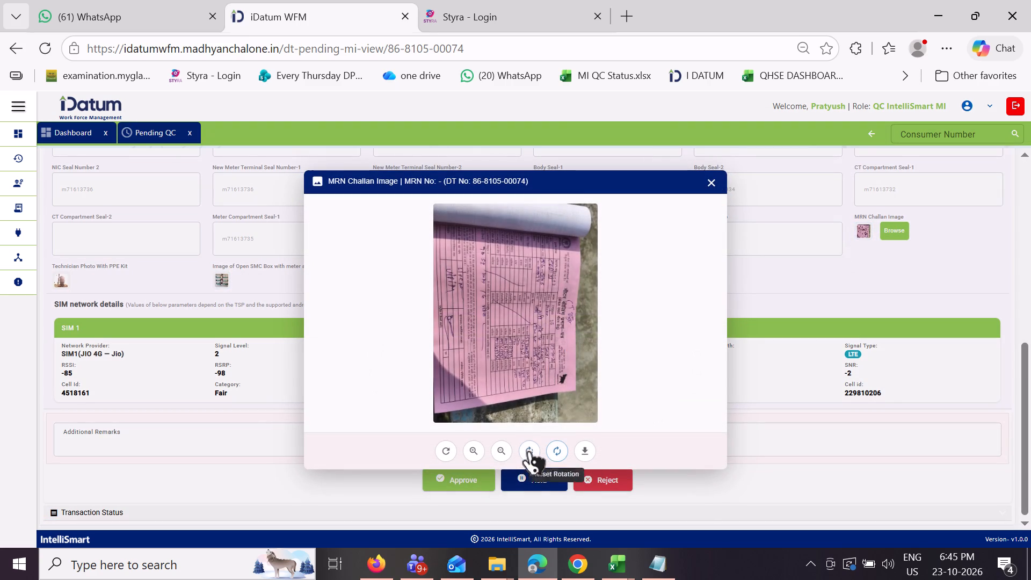
triple_click(527, 451)
triple_click(473, 455)
triple_click(473, 454)
left_click(473, 451)
left_click(476, 449)
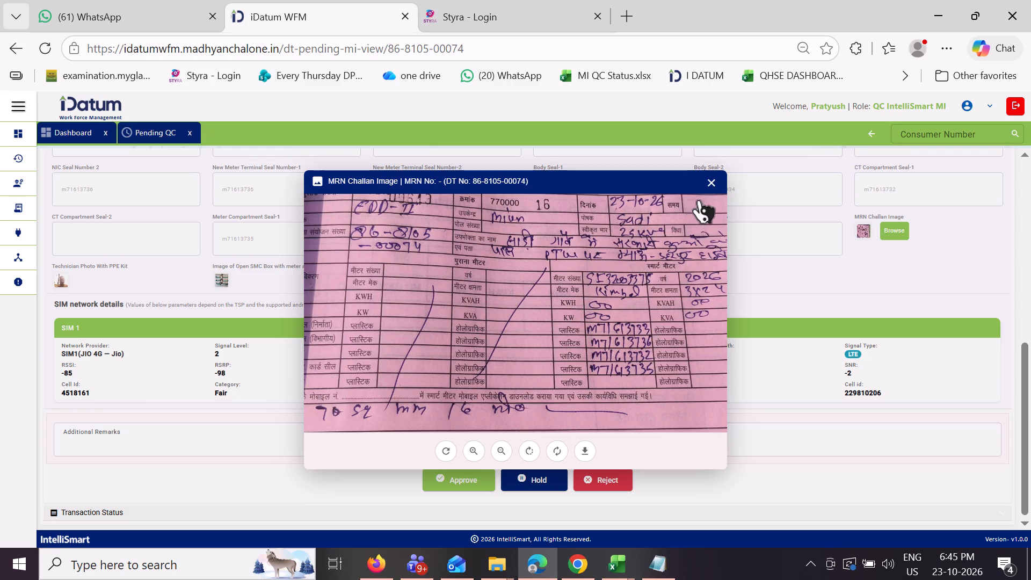
left_click(710, 184)
scroll(625, 308, "down", 5)
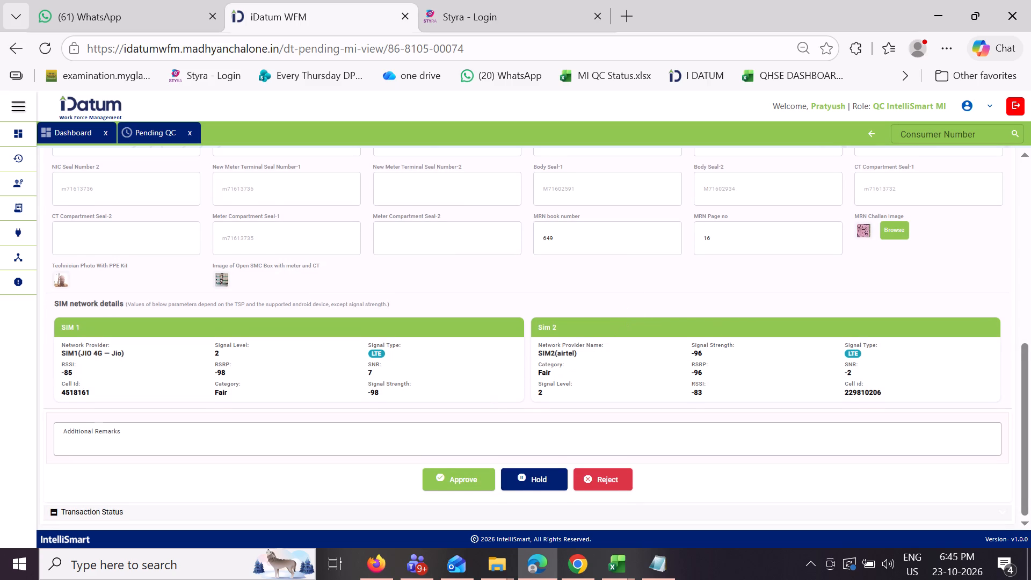
left_click(457, 438)
left_click(653, 571)
key("ctrl+c")
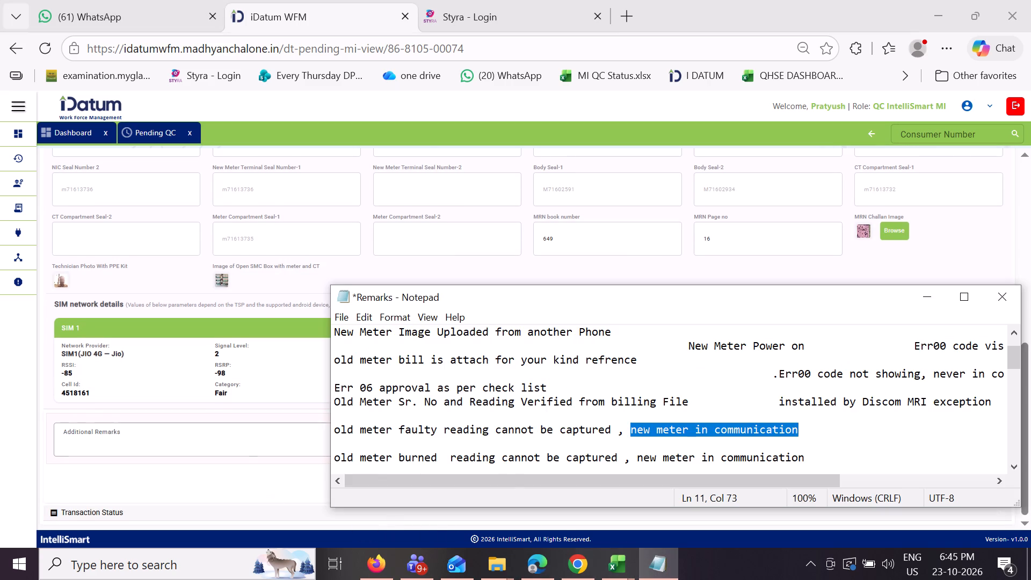
left_click(250, 445, "ctrl")
key("ctrl+v")
left_click_drag(471, 506, 470, 515)
left_click(469, 520)
left_click(518, 340)
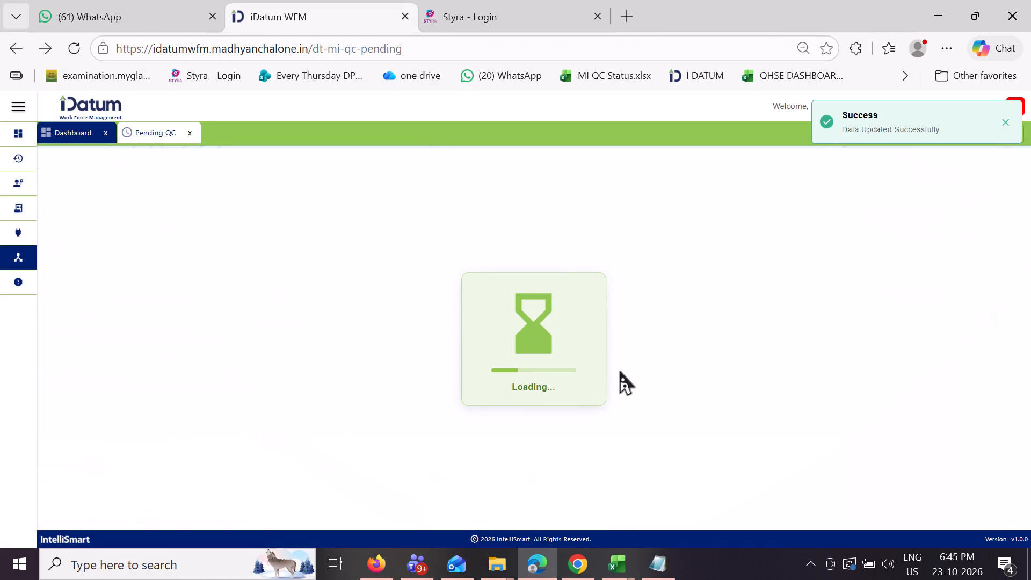
left_click(536, 563)
left_click(575, 561)
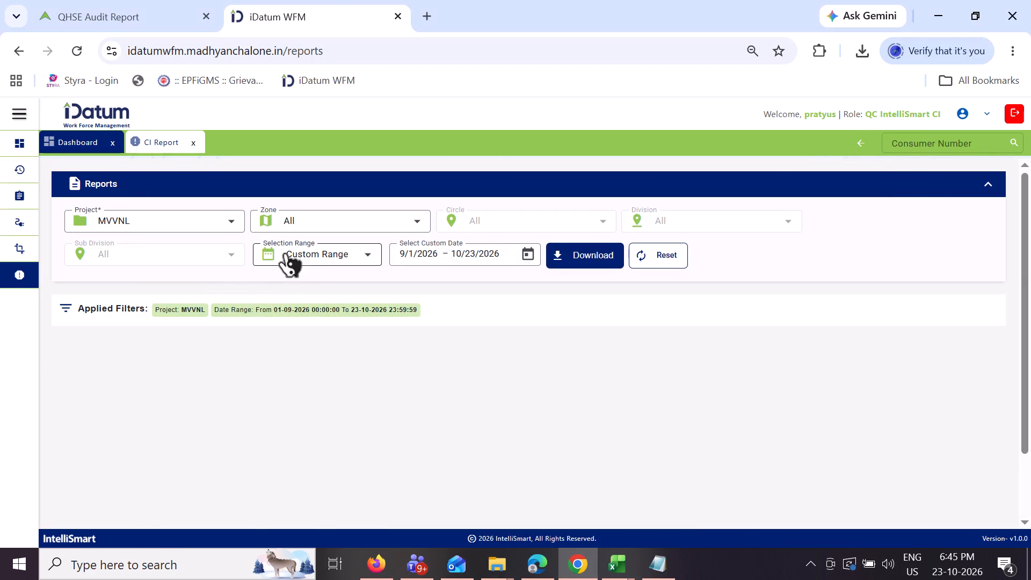
left_click(592, 572)
left_click(229, 271)
left_click(248, 276)
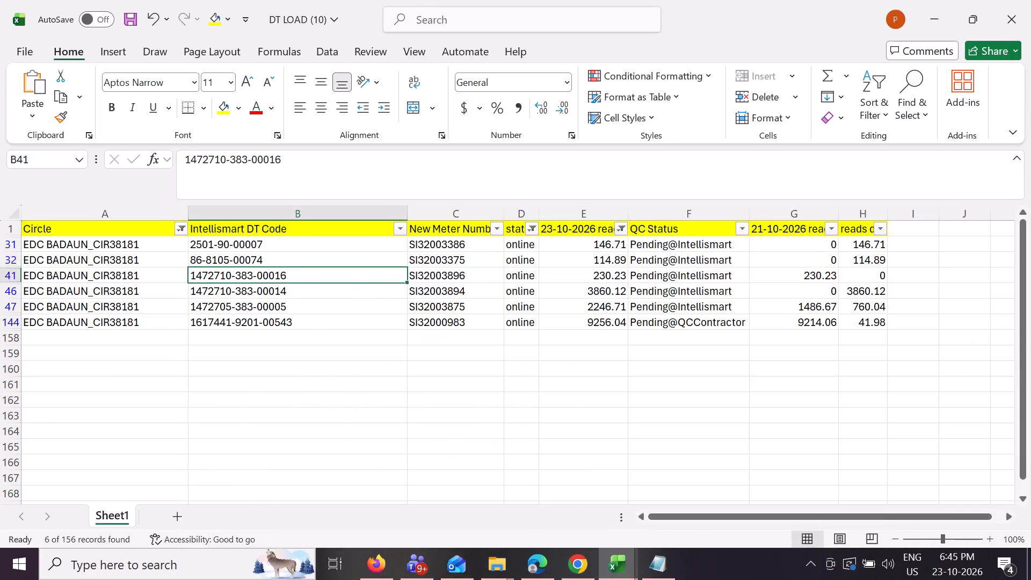
key("ctrl+c")
left_click(538, 550)
left_click(320, 200, "ctrl")
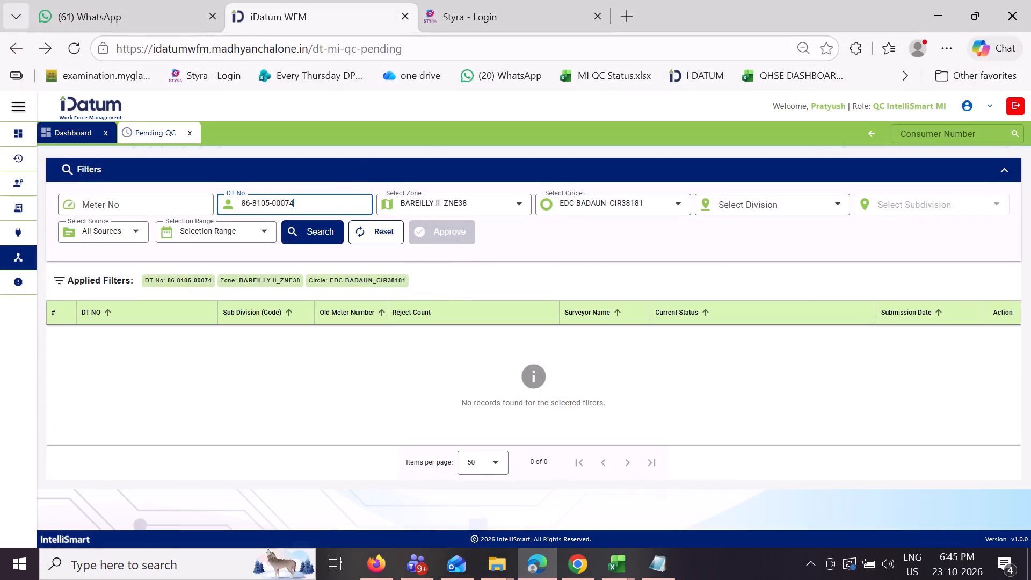
left_click_drag(320, 200, 212, 214, "ctrl")
key("ctrl+v")
left_click_drag(341, 237, 329, 235)
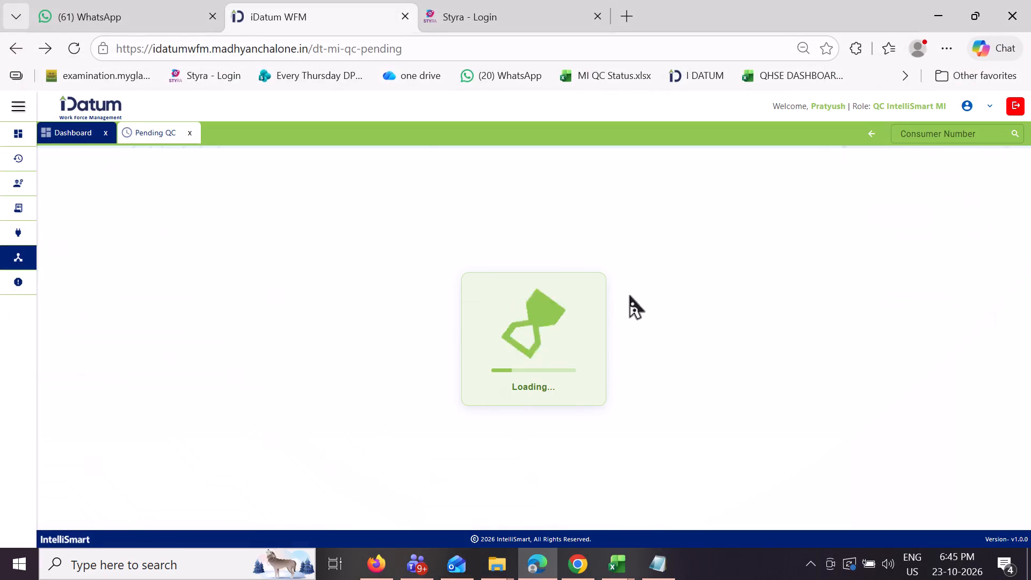
left_click(983, 329)
left_click(986, 336)
left_click(998, 338)
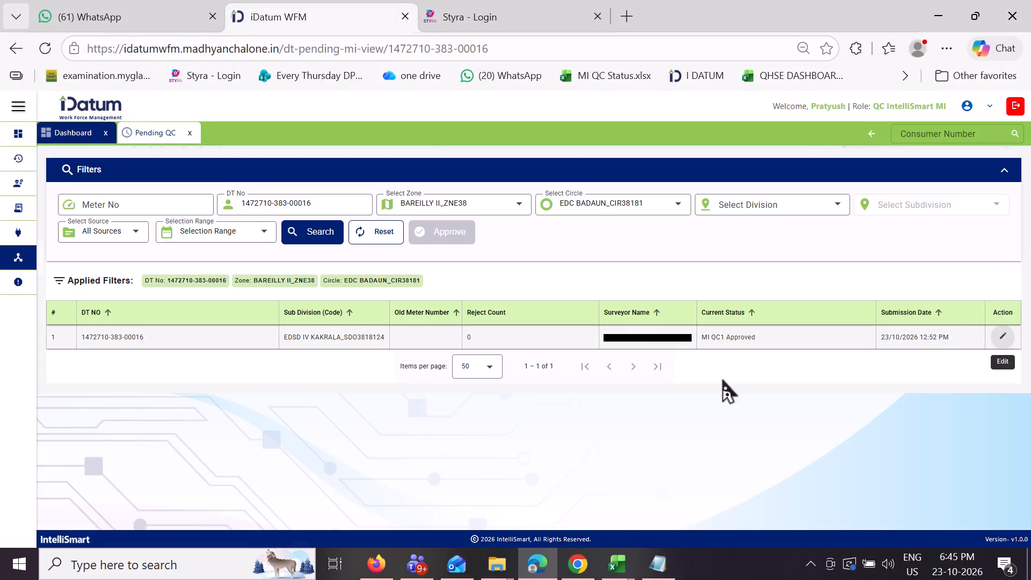
left_click(213, 278)
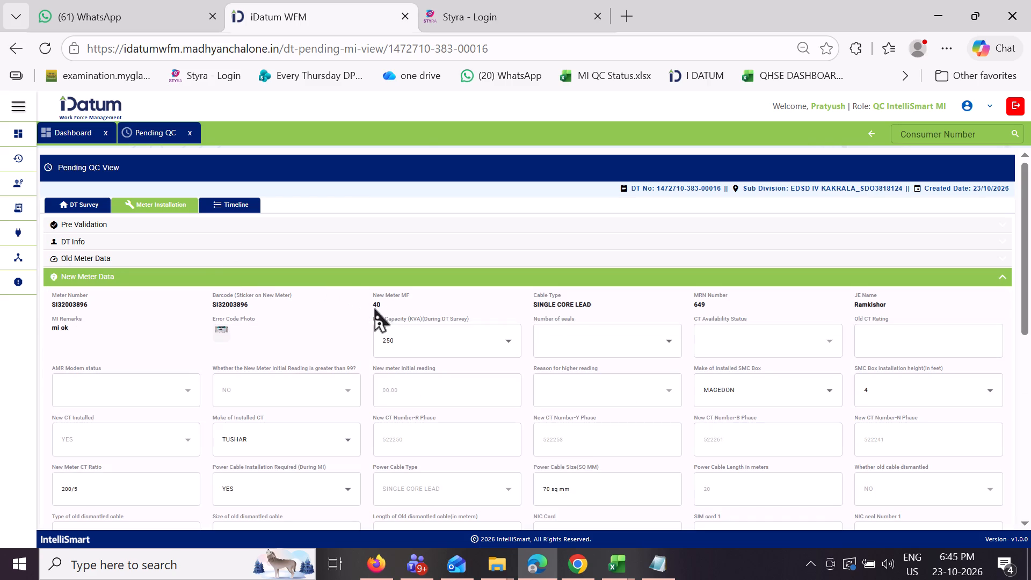
left_click(223, 333)
left_click(487, 450)
triple_click(482, 450)
triple_click(480, 449)
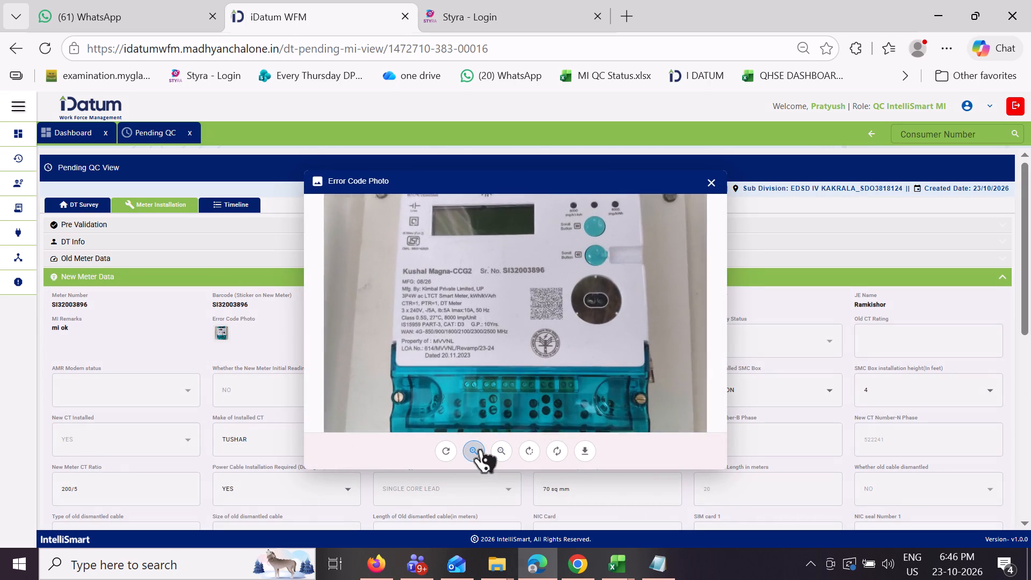
left_click(693, 195)
left_click(711, 179)
scroll(720, 307, "down", 6)
left_click(858, 235)
triple_click(529, 450)
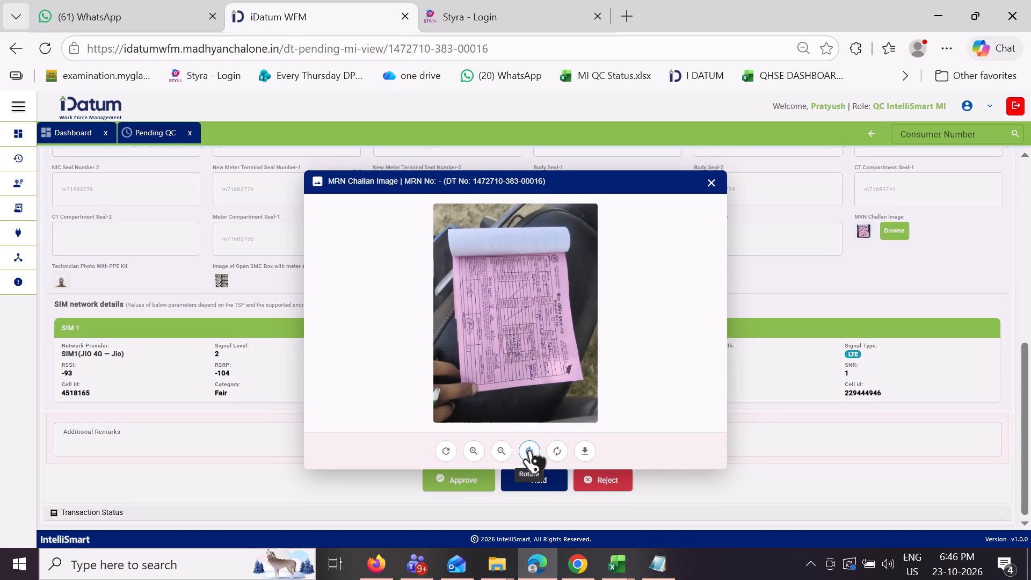
triple_click(485, 458)
triple_click(484, 458)
double_click(484, 457)
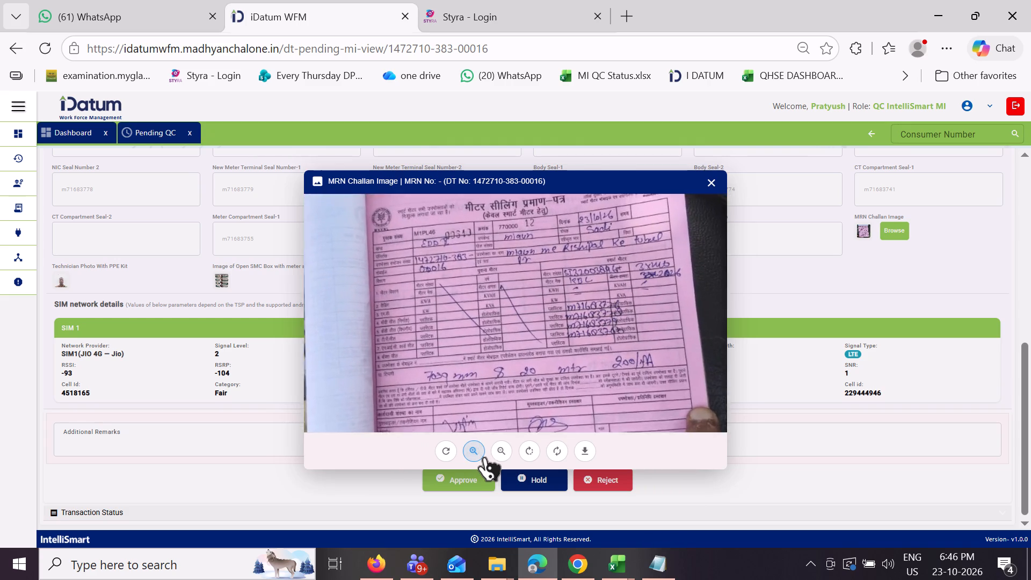
left_click(708, 176)
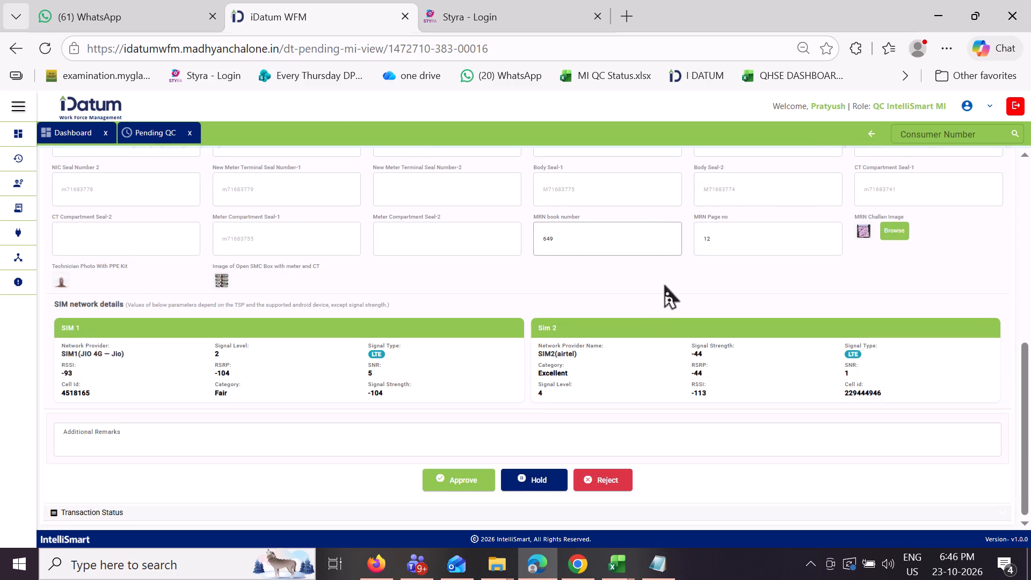
scroll(640, 334, "down", 5)
left_click(580, 440)
left_click(650, 576)
key("ctrl+c")
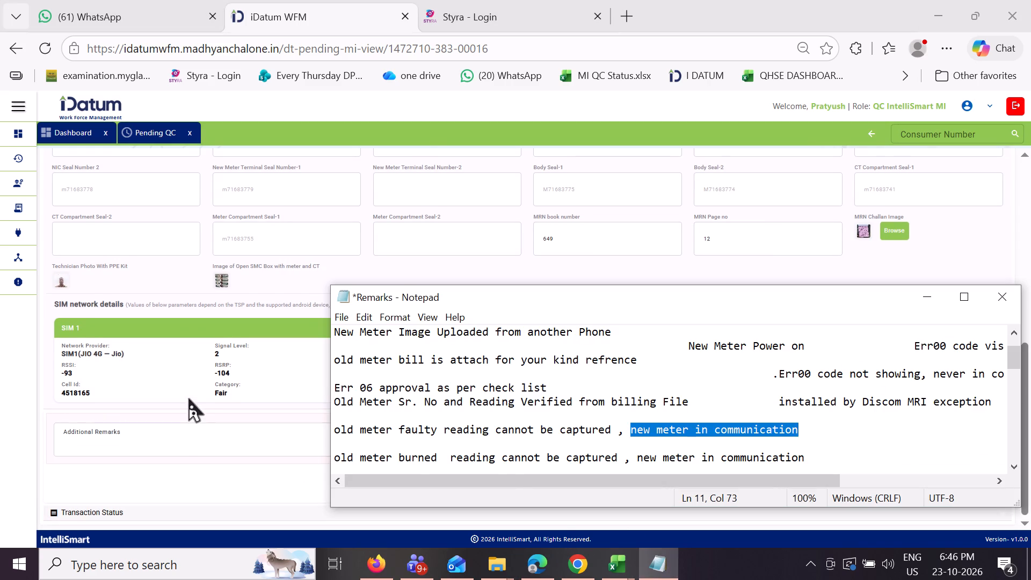
left_click(188, 398, "ctrl")
left_click(175, 446, "ctrl")
key("ctrl+v")
left_click(430, 524)
left_click(514, 338)
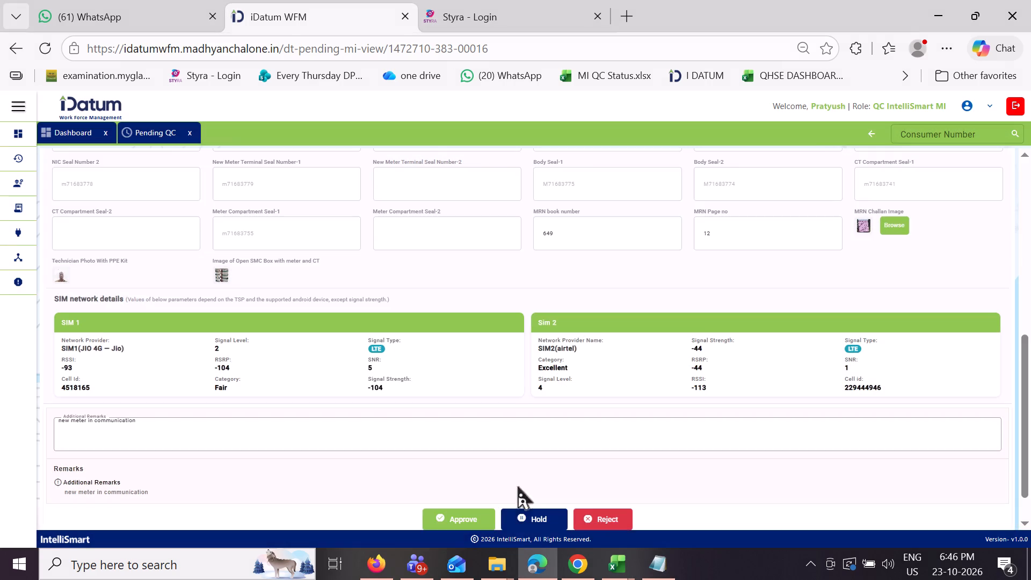
left_click(514, 579)
left_click(536, 576)
left_click(525, 565)
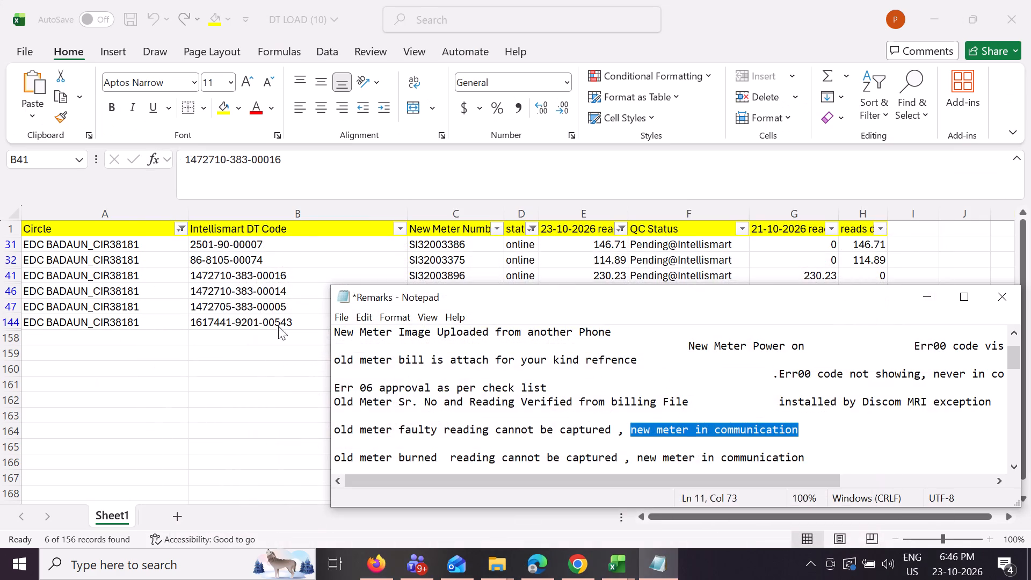
left_click(255, 296)
left_click(264, 296)
key("ctrl+c")
left_click_drag(524, 559, 529, 565)
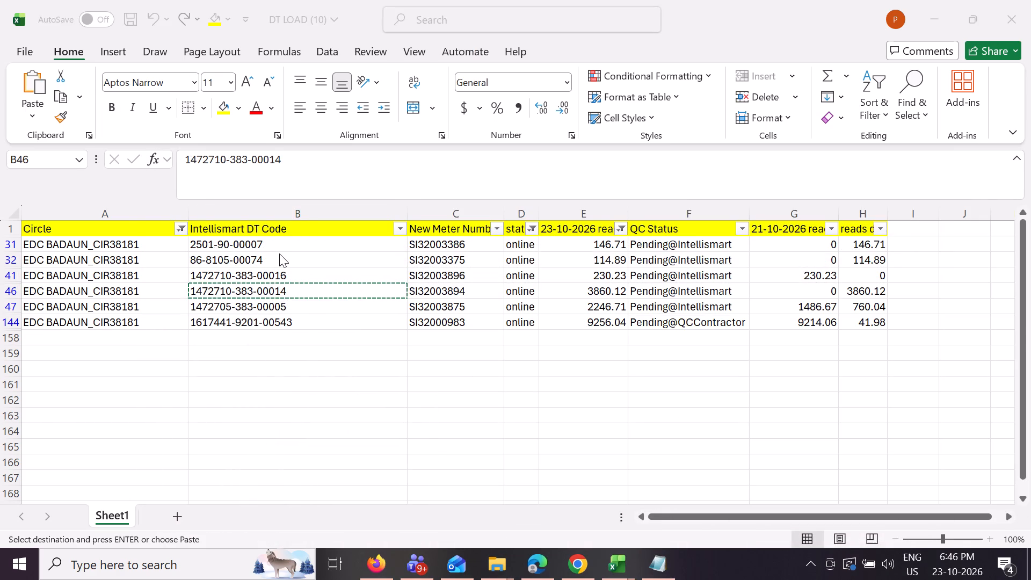
left_click(531, 565)
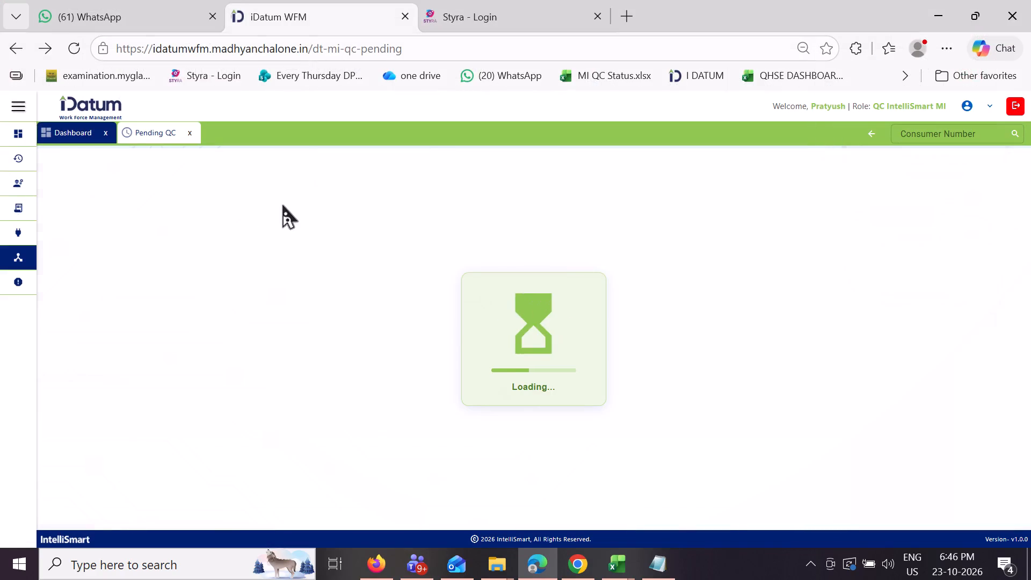
double_click(334, 198)
left_click_drag(325, 205, 169, 219, "ctrl")
double_click(317, 202)
triple_click(317, 202)
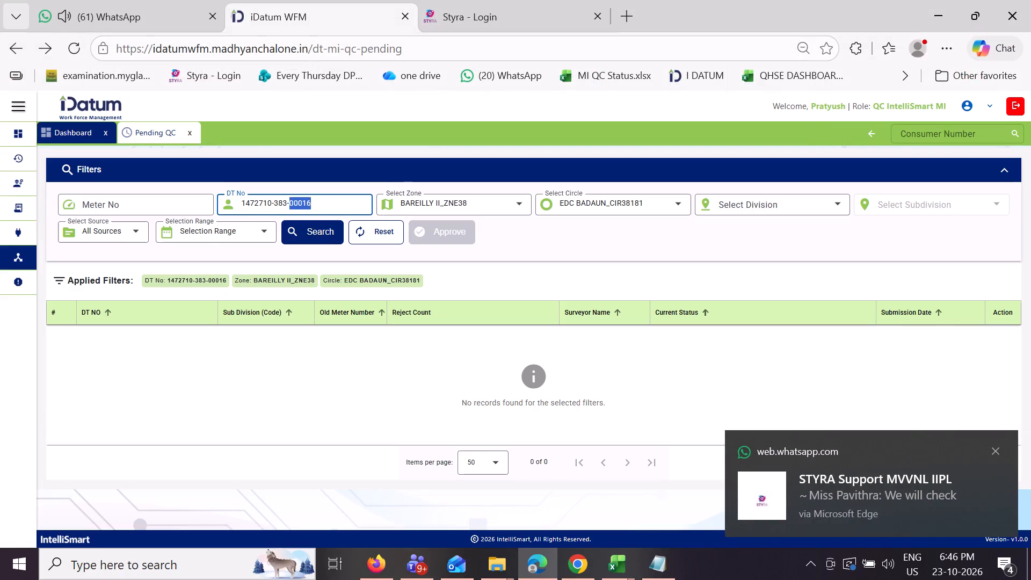
left_click(317, 202)
key("ctrl+v")
left_click(328, 247)
left_click(324, 238)
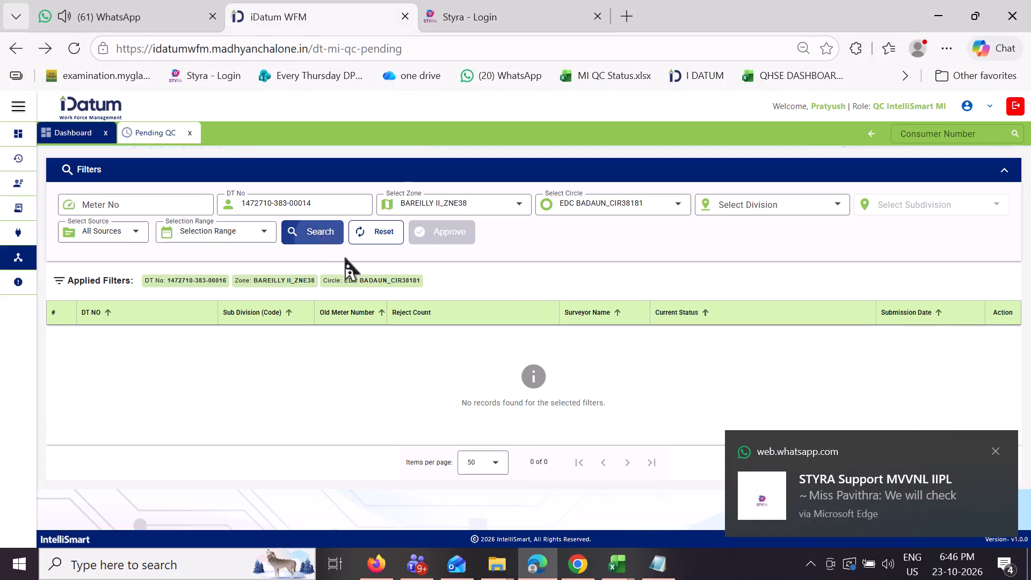
left_click(995, 334)
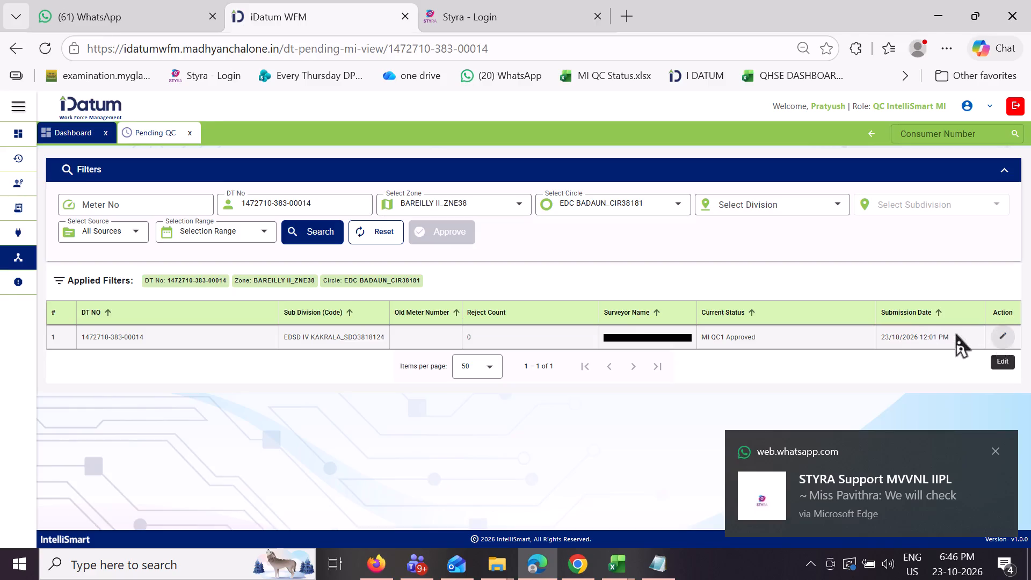
left_click(337, 288)
left_click(337, 279)
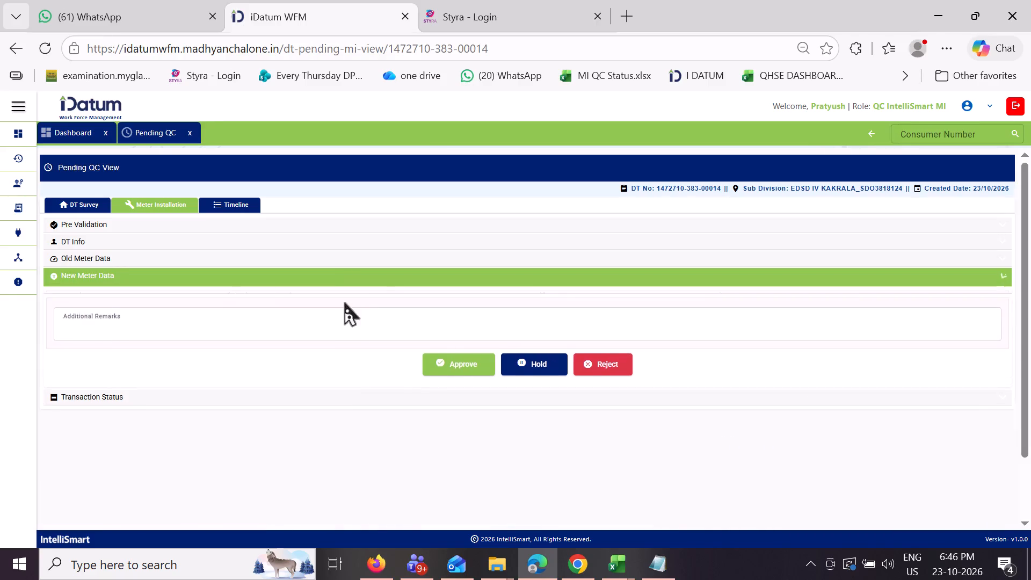
left_click(215, 332)
triple_click(466, 452)
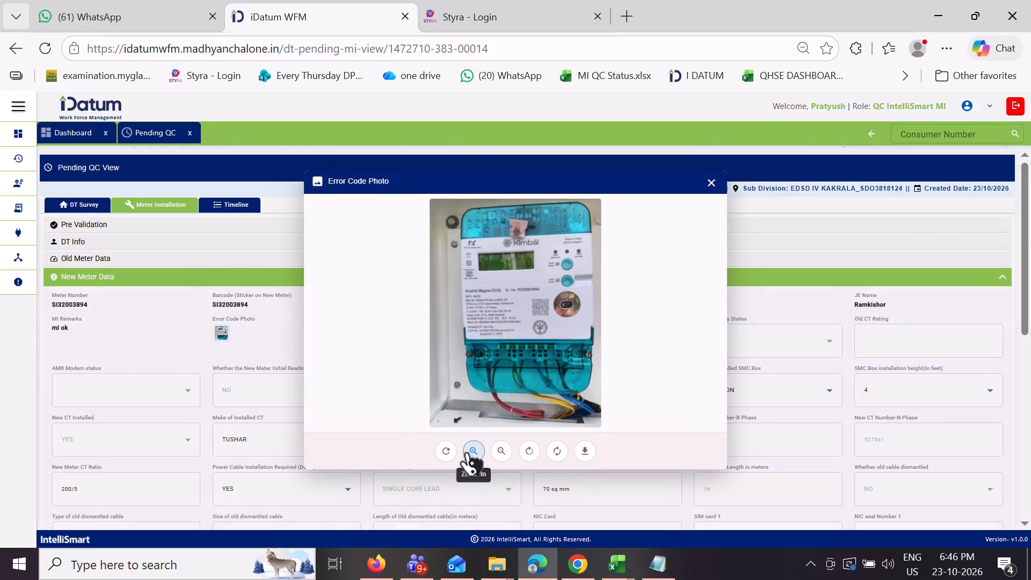
triple_click(467, 451)
left_click(467, 451)
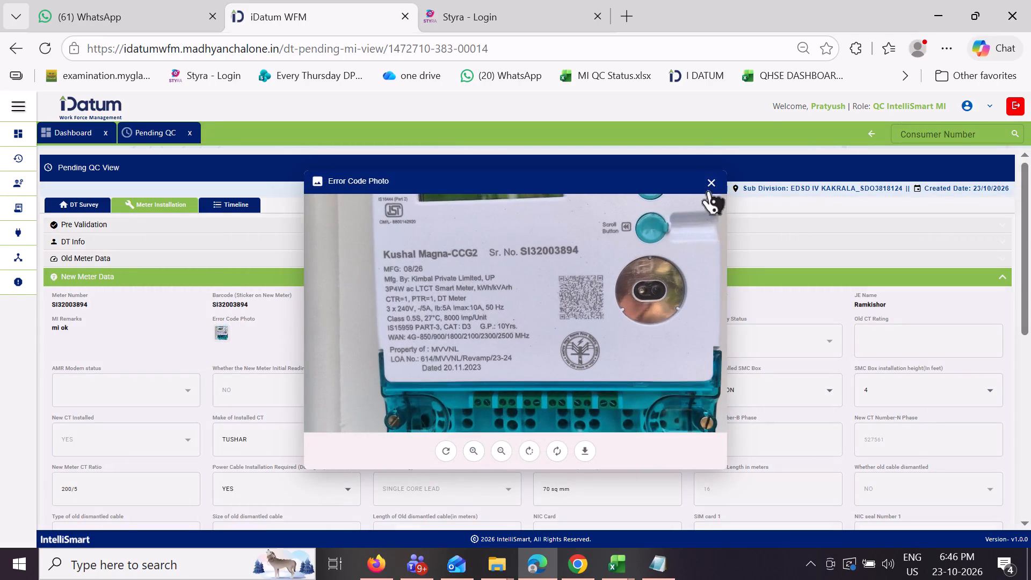
left_click(708, 191)
scroll(642, 407, "down", 5)
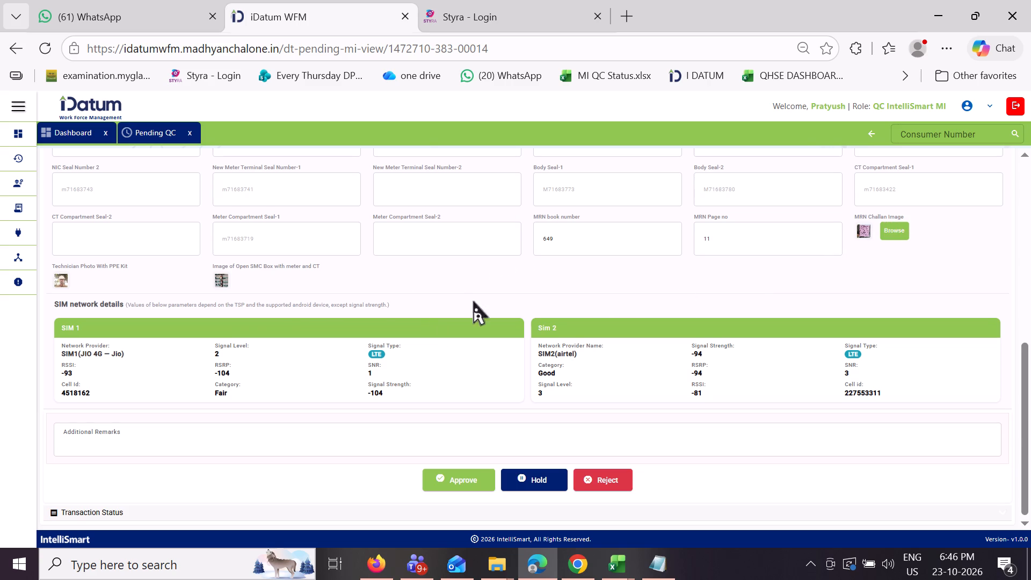
left_click(223, 282)
left_click(713, 179)
left_click(869, 235)
left_click(541, 452)
double_click(538, 453)
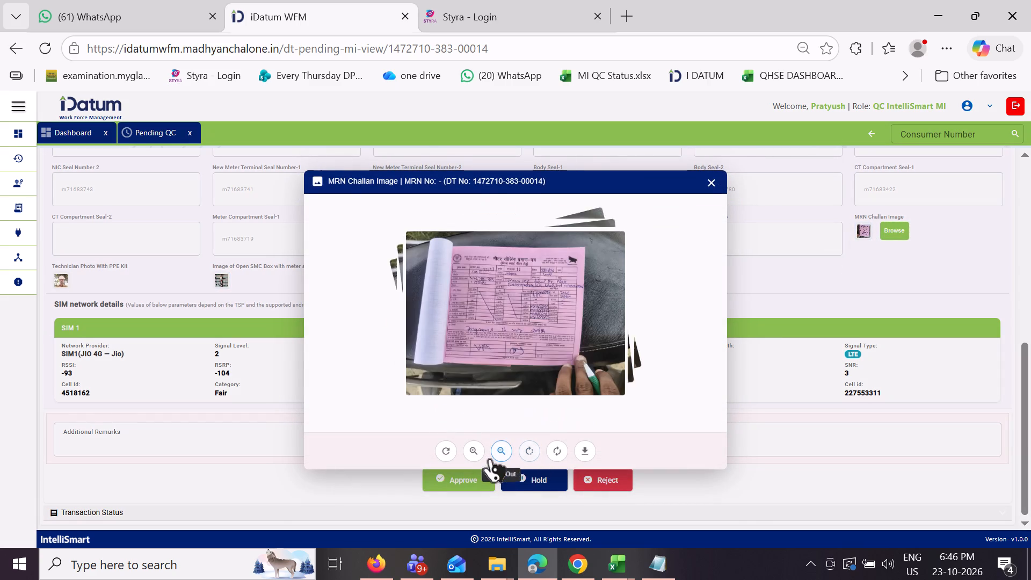
left_click(489, 459)
double_click(483, 456)
triple_click(479, 454)
triple_click(479, 453)
double_click(479, 453)
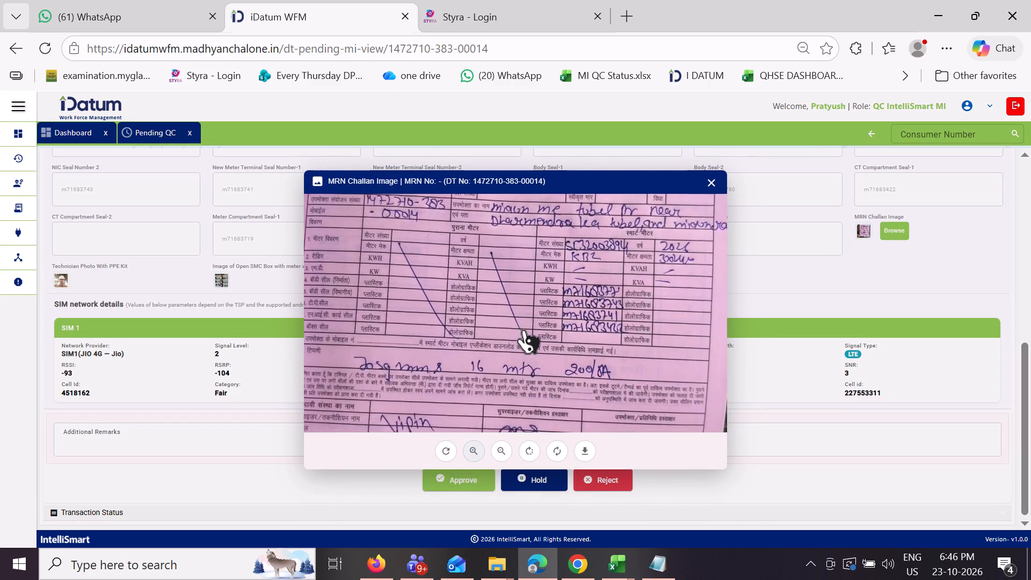
left_click_drag(524, 331, 527, 346)
left_click(705, 175)
scroll(662, 284, "down", 6)
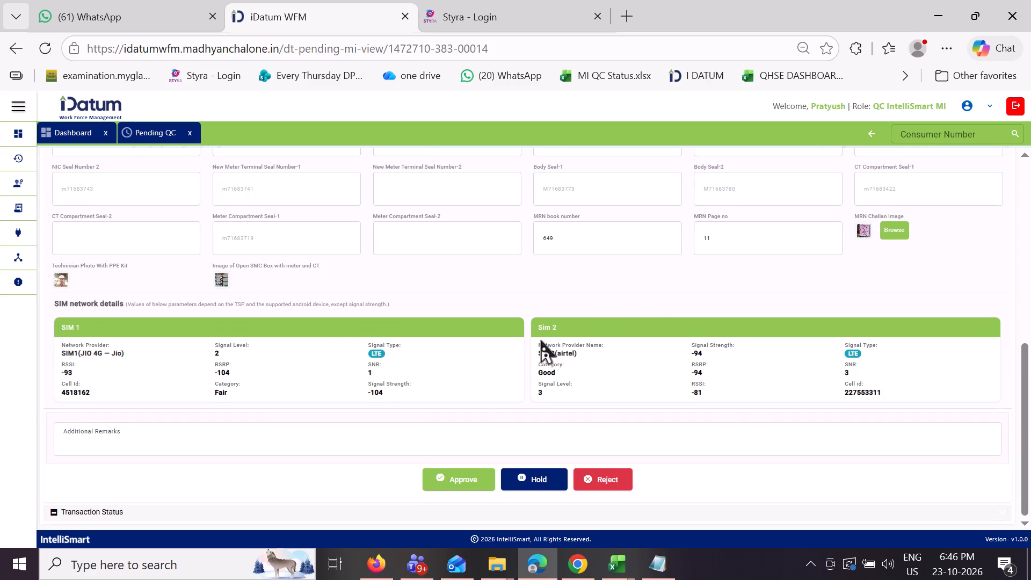
left_click(476, 444)
left_click(687, 579)
left_click(664, 572, "ctrl")
key("ctrl+c")
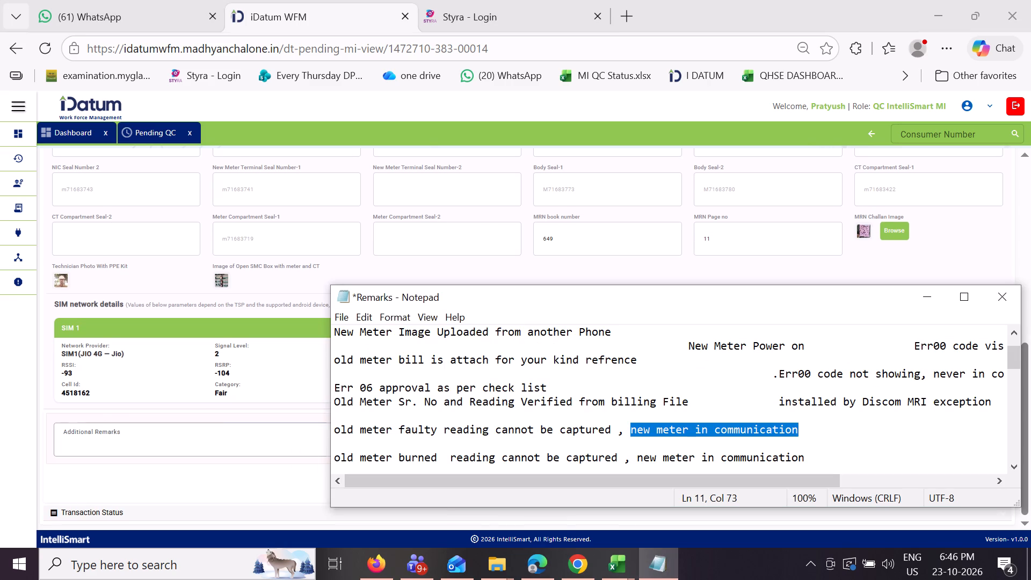
left_click(192, 398, "ctrl")
left_click(172, 447, "ctrl")
key("ctrl+v")
left_click(461, 526)
left_click(527, 339)
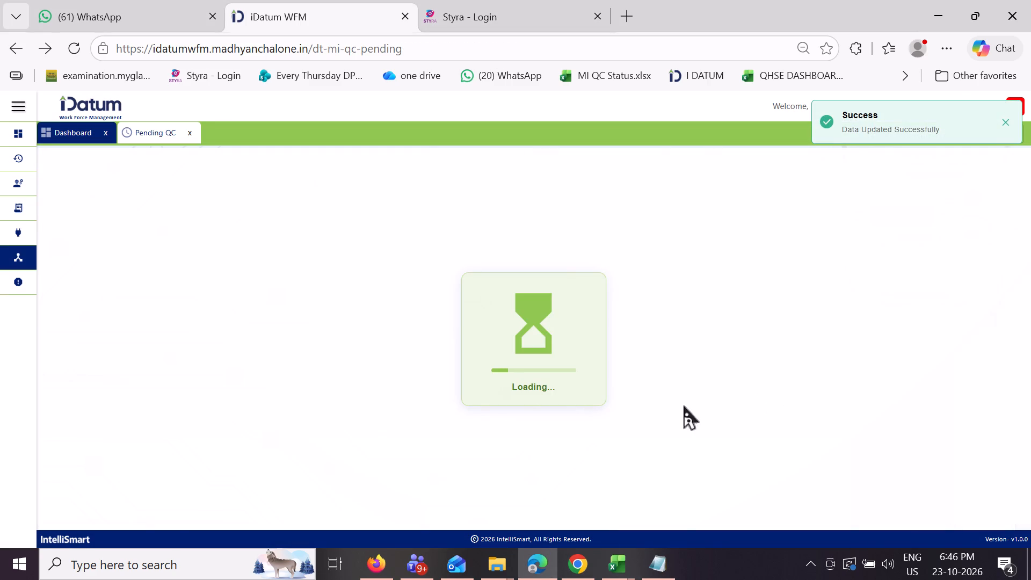
left_click(542, 568)
left_click(278, 298)
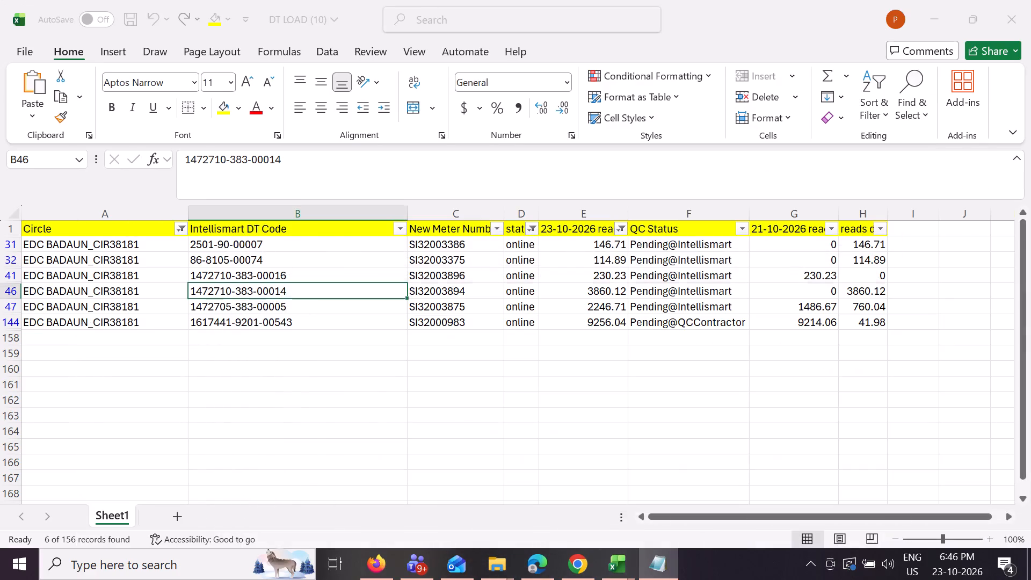
left_click(274, 311)
key("ctrl+c")
left_click(541, 565)
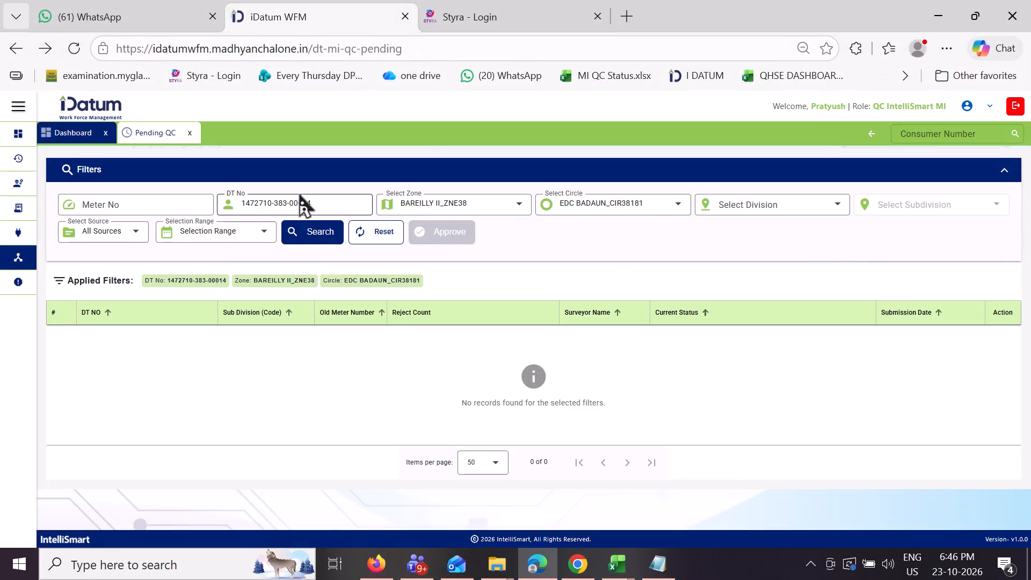
left_click_drag(317, 198, 189, 194)
key("ctrl+v")
left_click(316, 227)
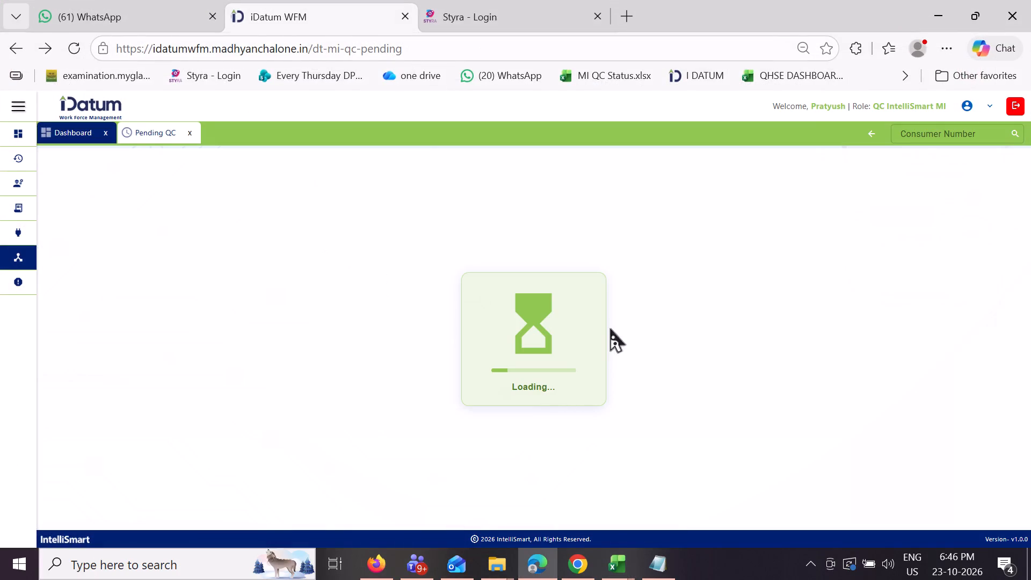
left_click(985, 331)
left_click(1004, 340)
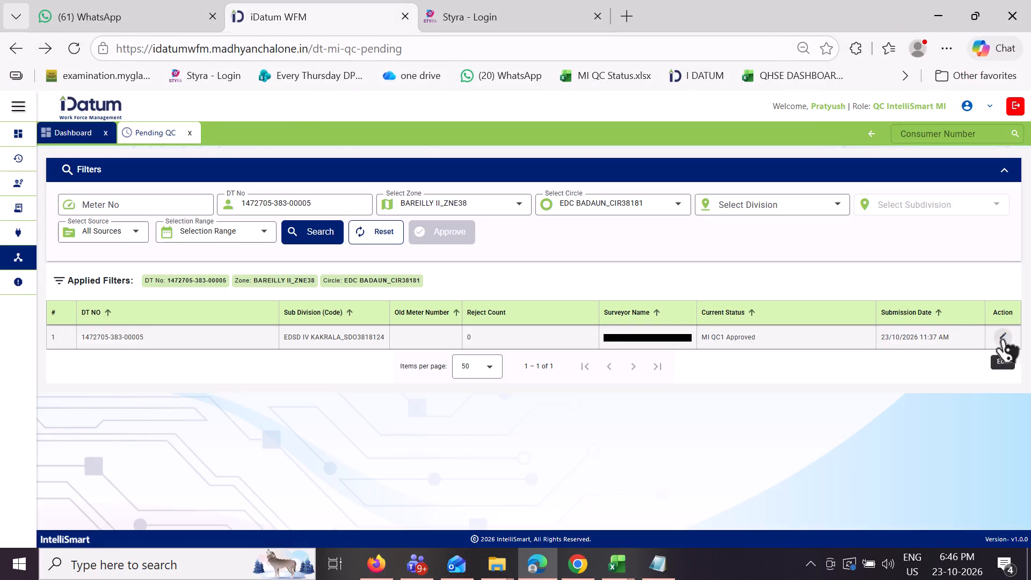
left_click(287, 269)
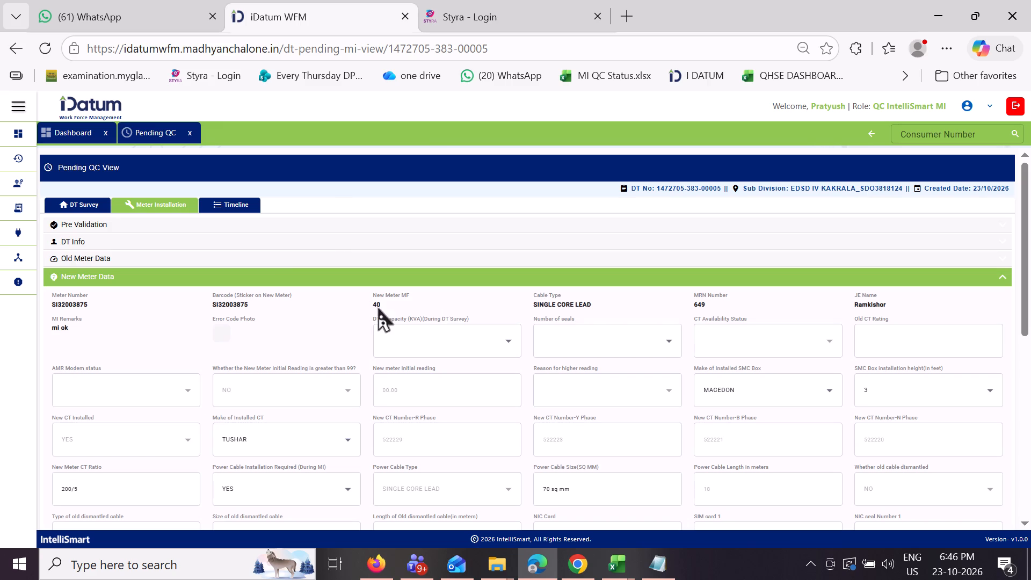
left_click(211, 330)
left_click(229, 327)
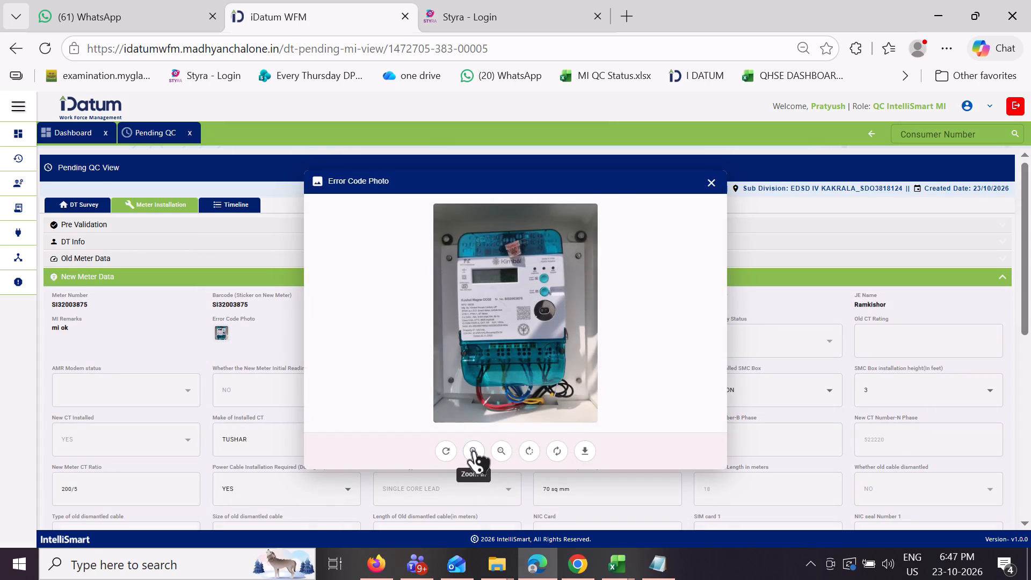
triple_click(473, 450)
triple_click(472, 450)
triple_click(472, 450)
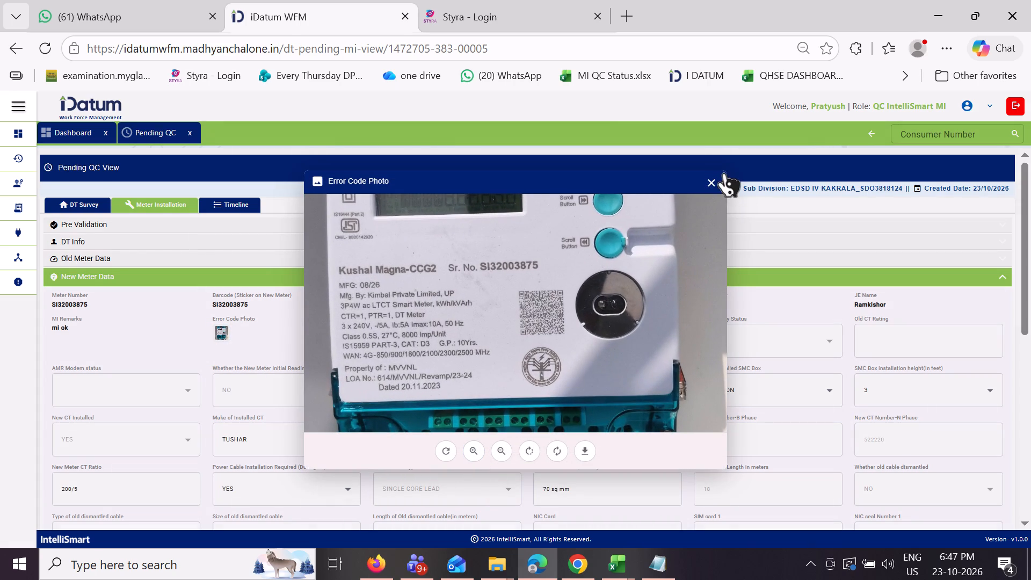
left_click(718, 184)
scroll(622, 456, "down", 5)
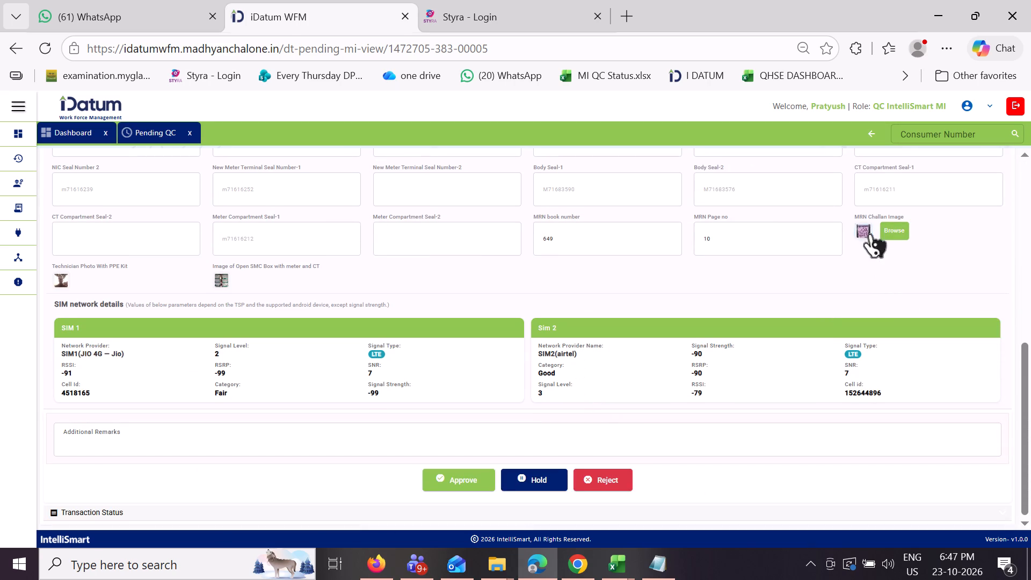
left_click(869, 234)
left_click(535, 460)
double_click(534, 455)
triple_click(476, 454)
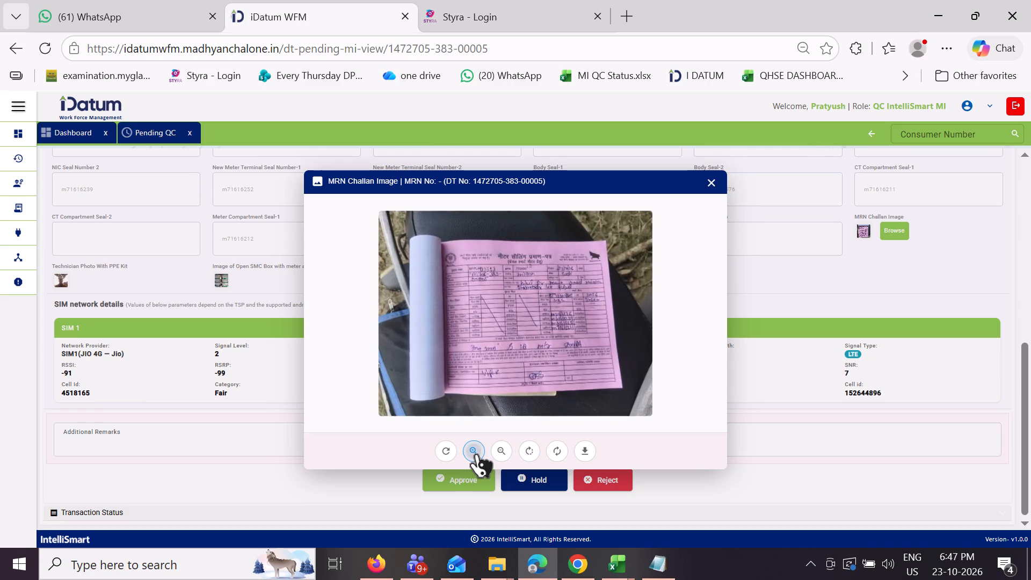
triple_click(476, 454)
double_click(476, 454)
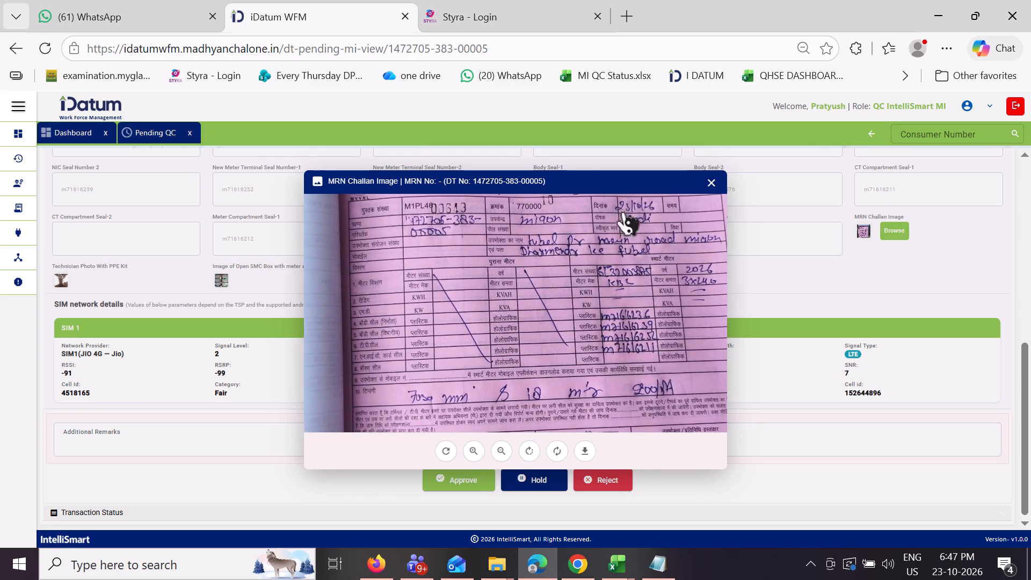
left_click(716, 178)
scroll(620, 321, "down", 6)
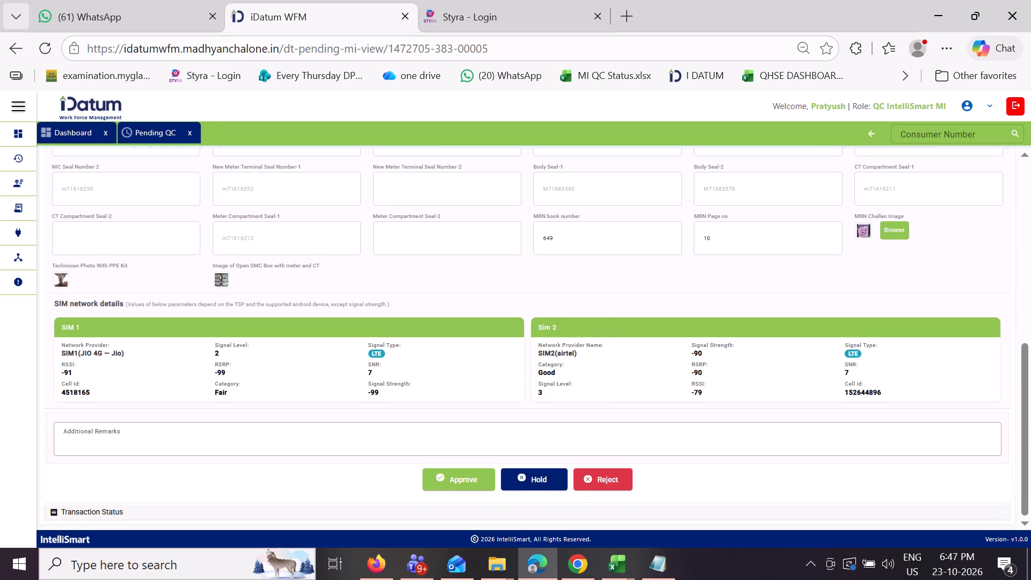
left_click(489, 431)
left_click(534, 571)
left_click(534, 571)
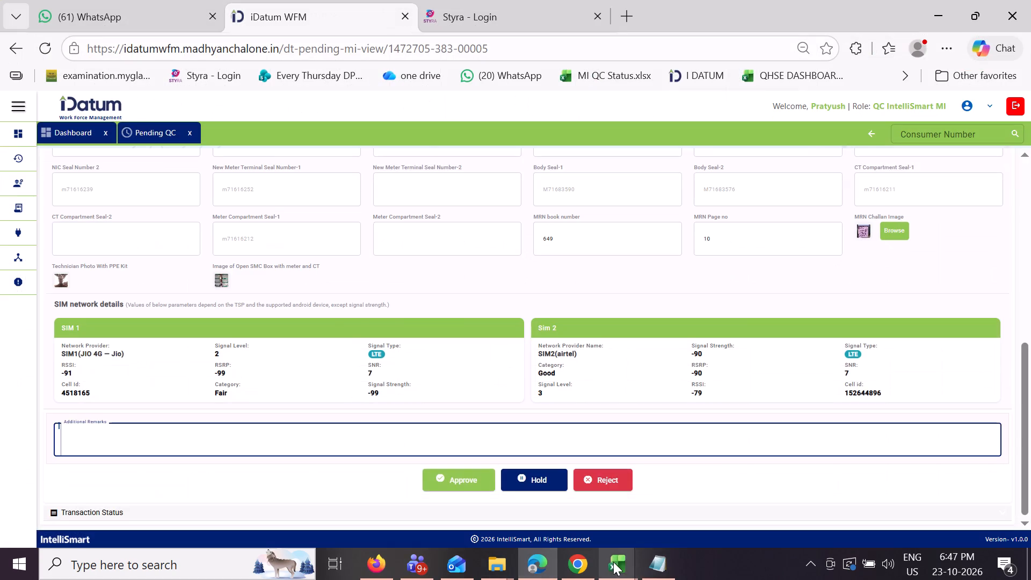
left_click(646, 563)
key("ctrl+c")
left_click(215, 449, "ctrl")
key("ctrl+v")
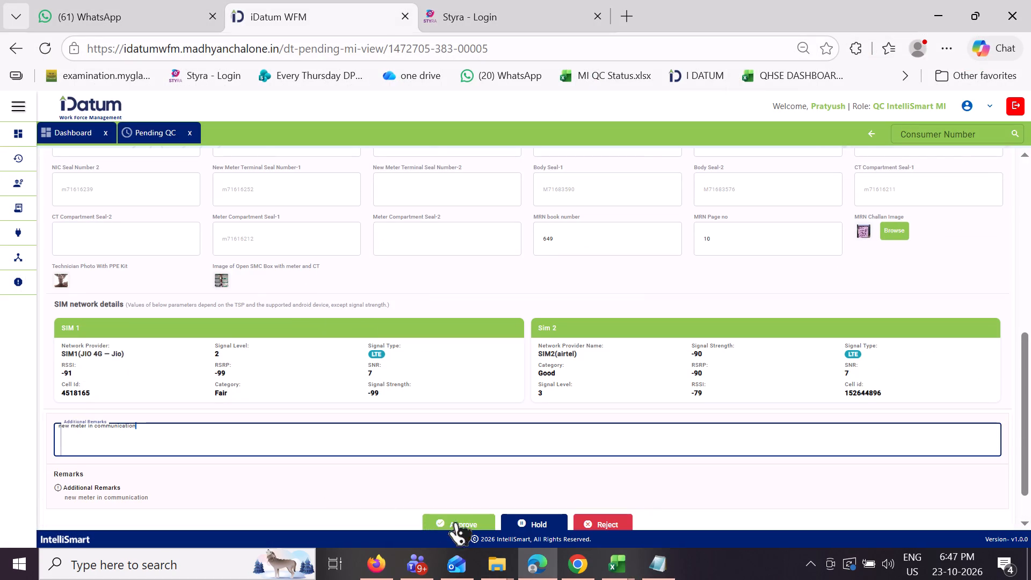
left_click(459, 524)
left_click(531, 337)
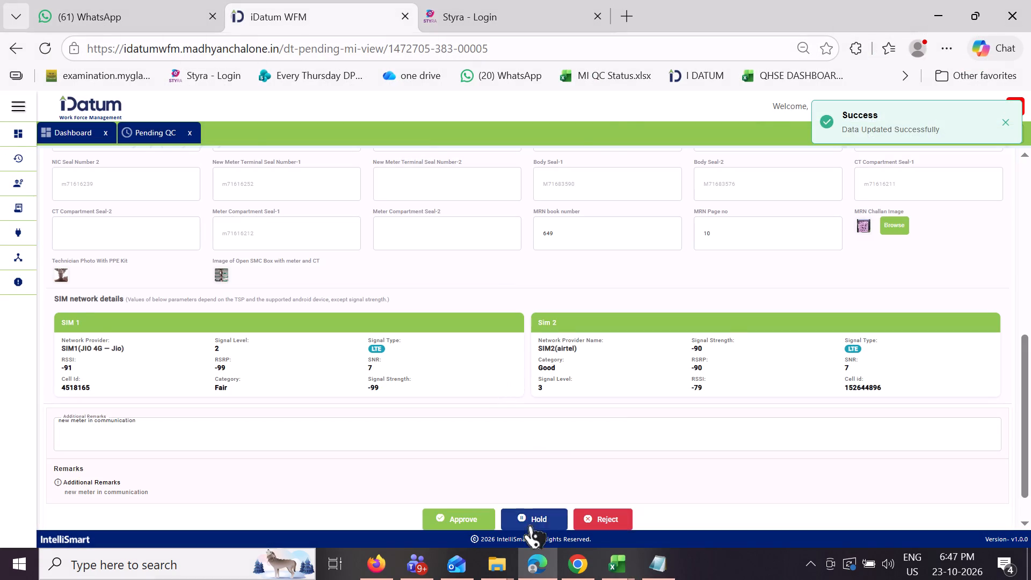
left_click(535, 565)
left_click(229, 291)
left_click(263, 324)
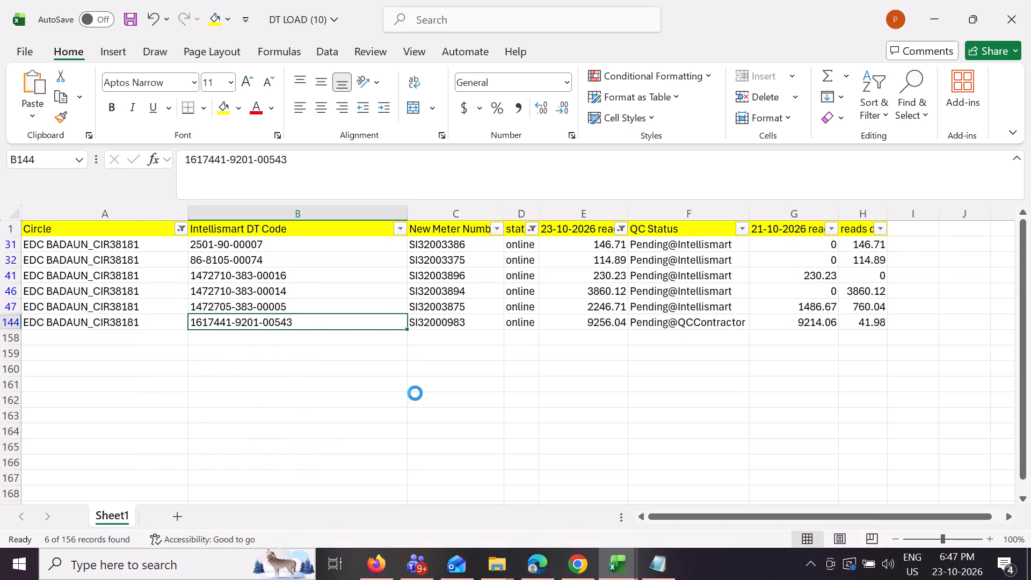
key("ctrl+c")
left_click_drag(528, 554, 528, 560)
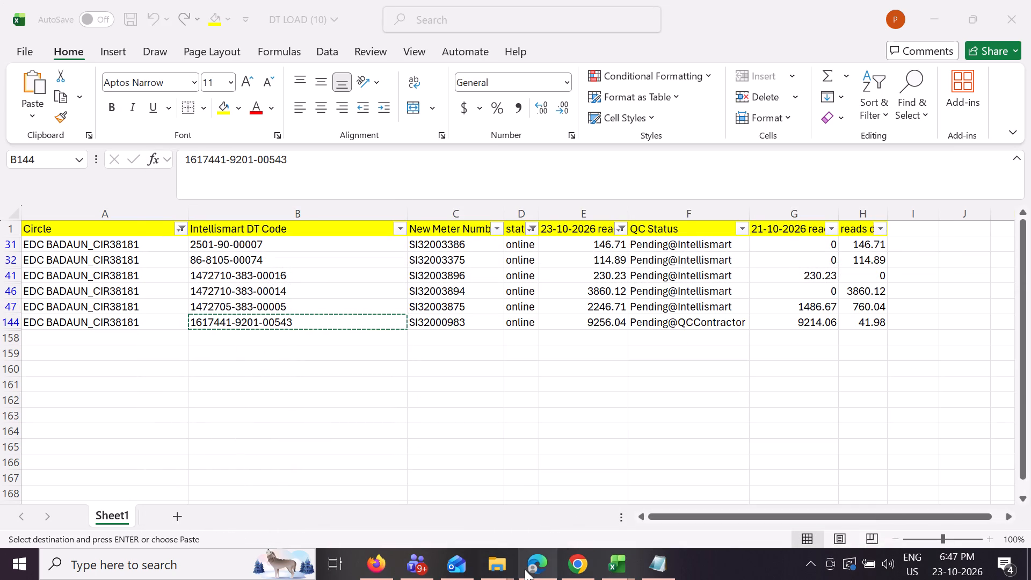
left_click(525, 569)
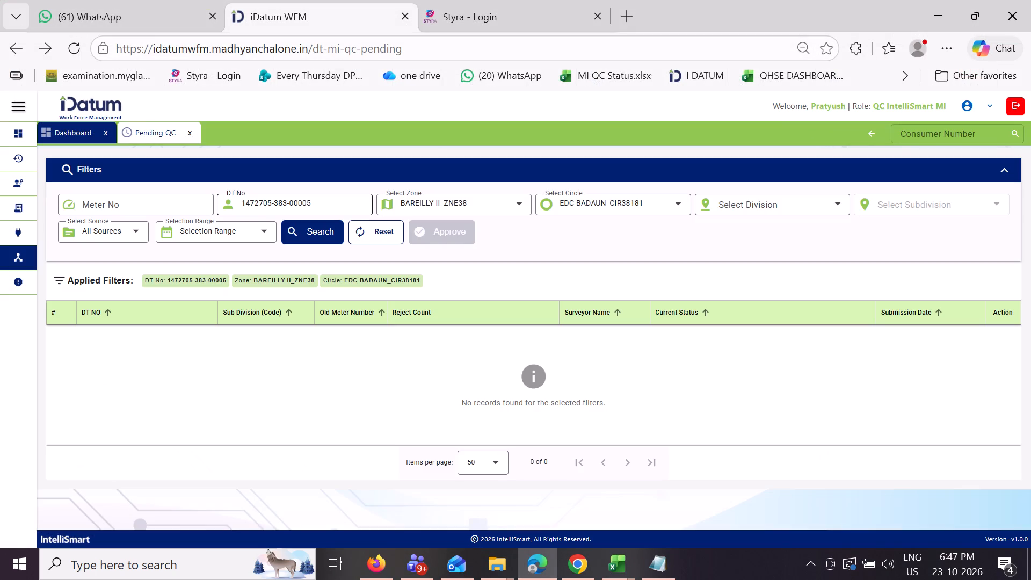
left_click_drag(324, 206, 147, 216)
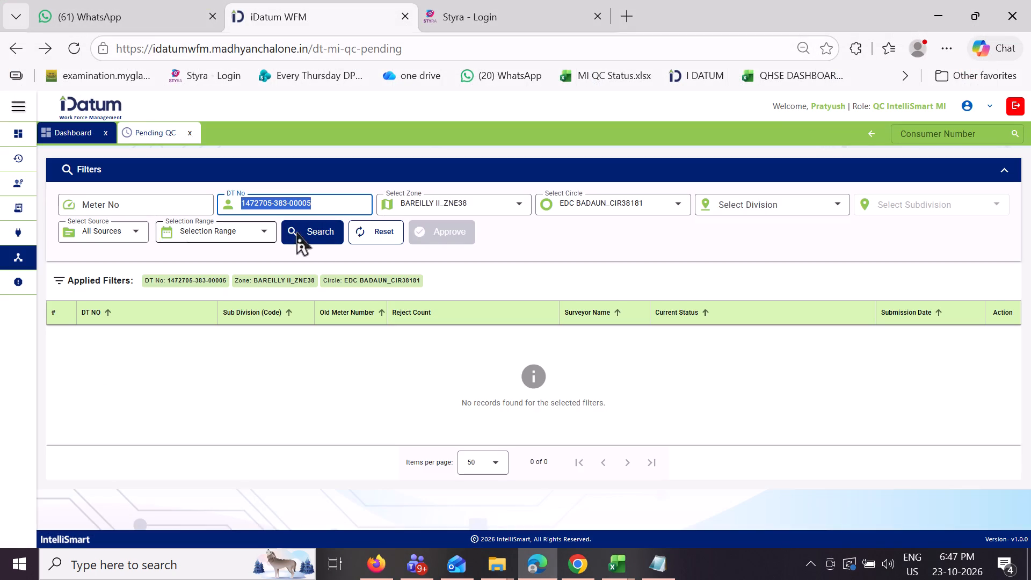
key("ctrl+v")
left_click(309, 241)
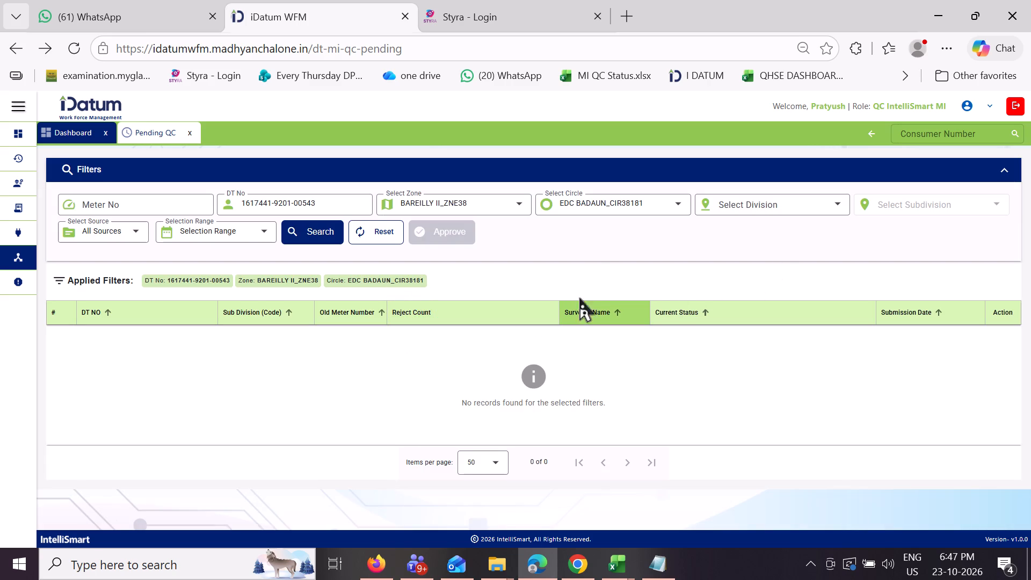
left_click(300, 238)
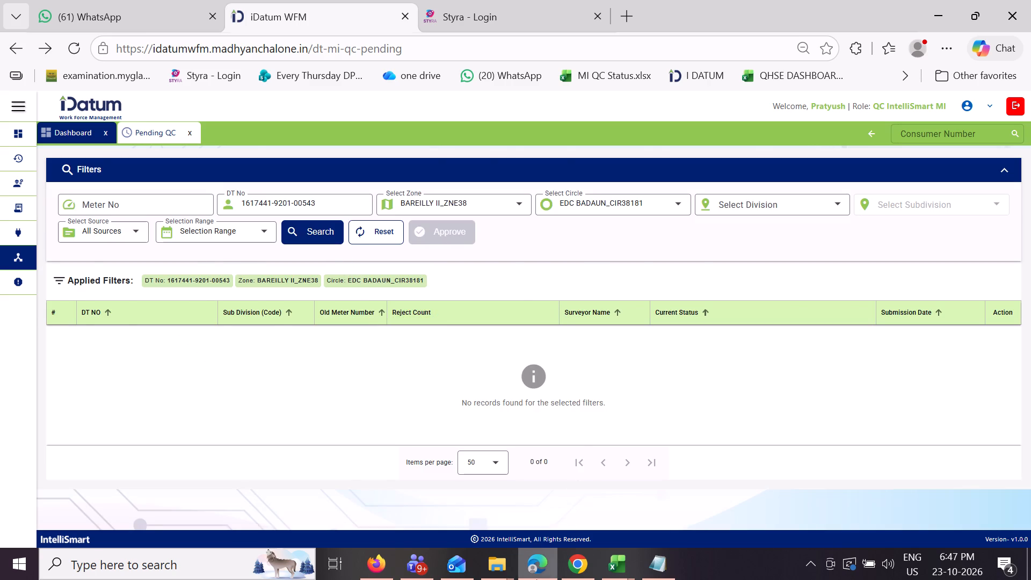
Switch back to the DT LOAD workbook's list of EDC Badaun DT codes.
left_click(536, 579)
left_click(536, 579)
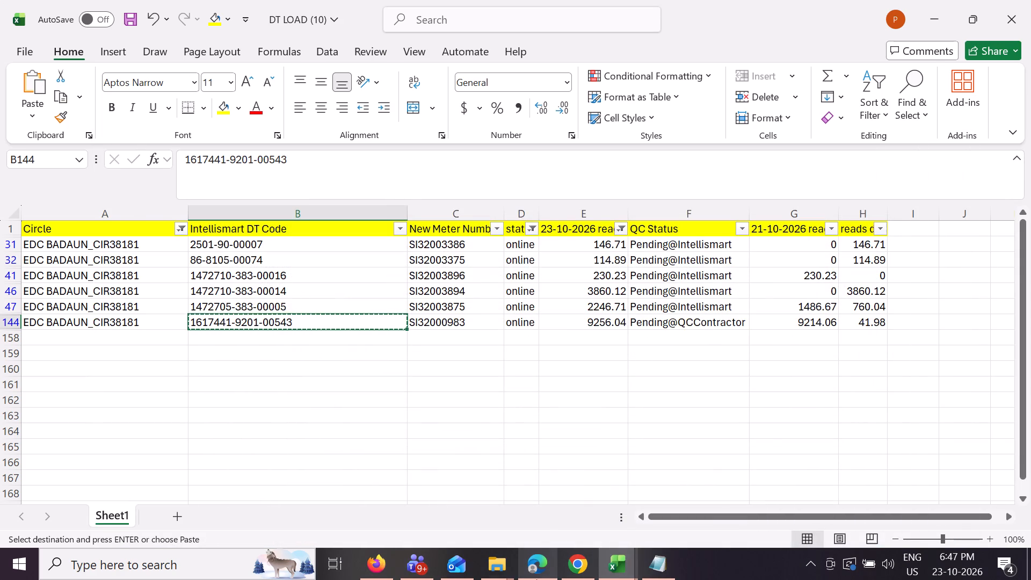
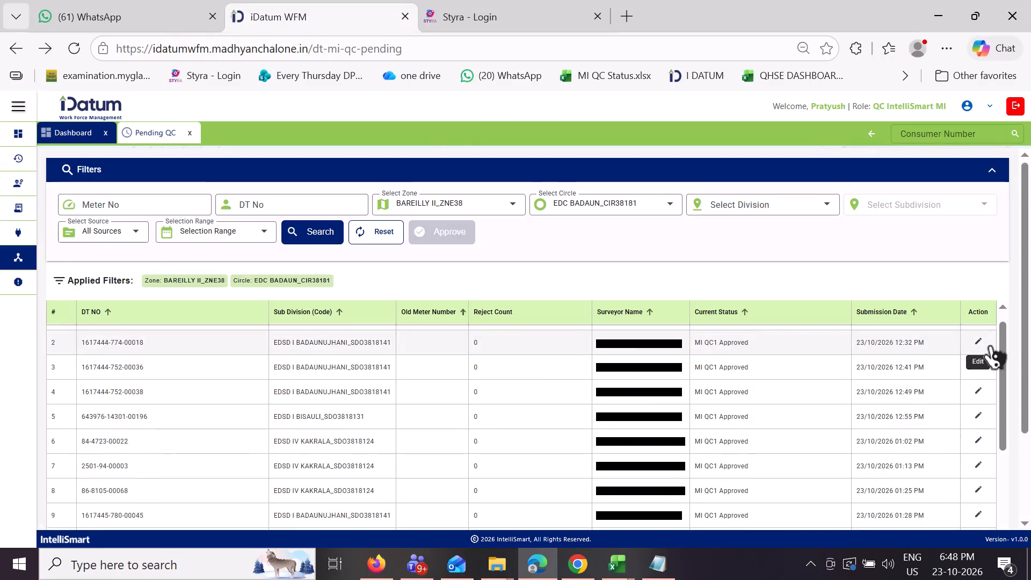
scroll(990, 345, "down", 11)
scroll(955, 407, "up", 16)
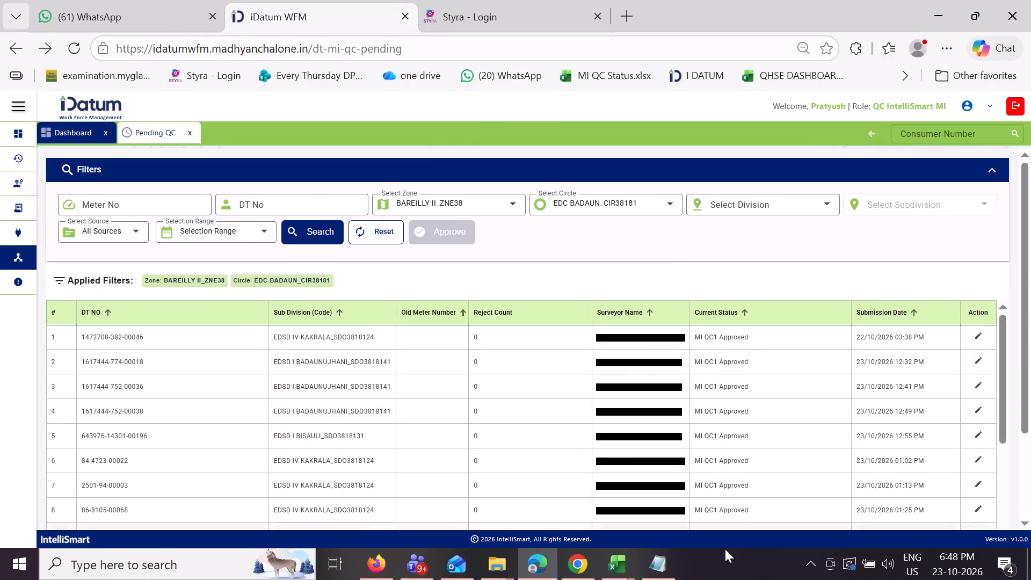
left_click(673, 564)
scroll(814, 369, "up", 4)
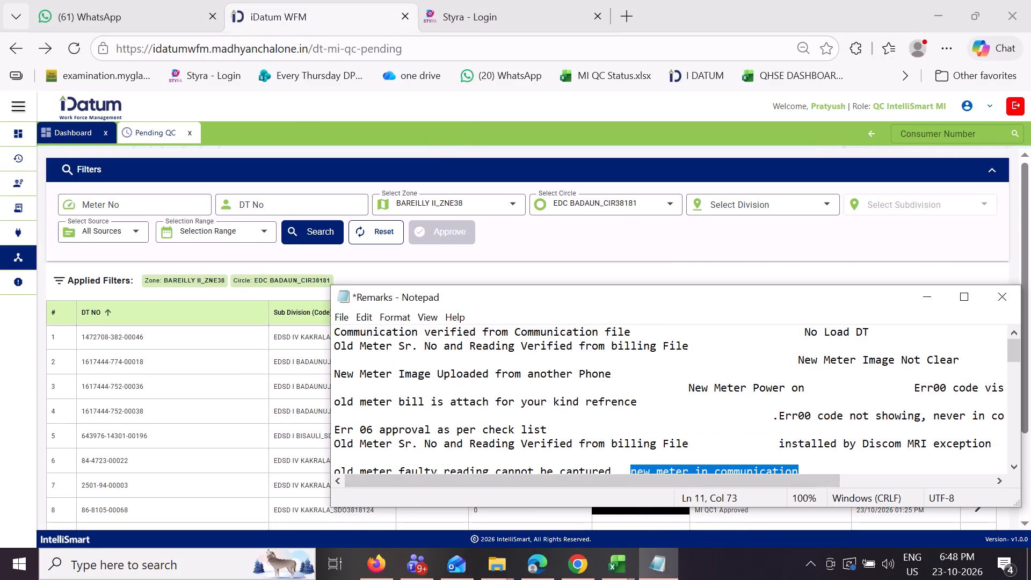
left_click_drag(804, 329, 874, 331)
key("ctrl+c")
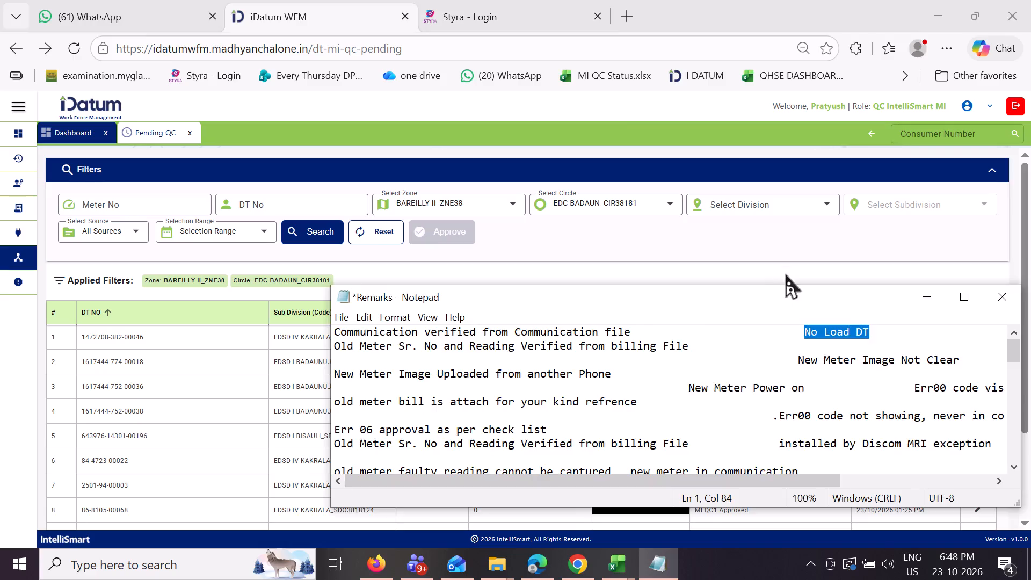
left_click(788, 266)
left_click(979, 342)
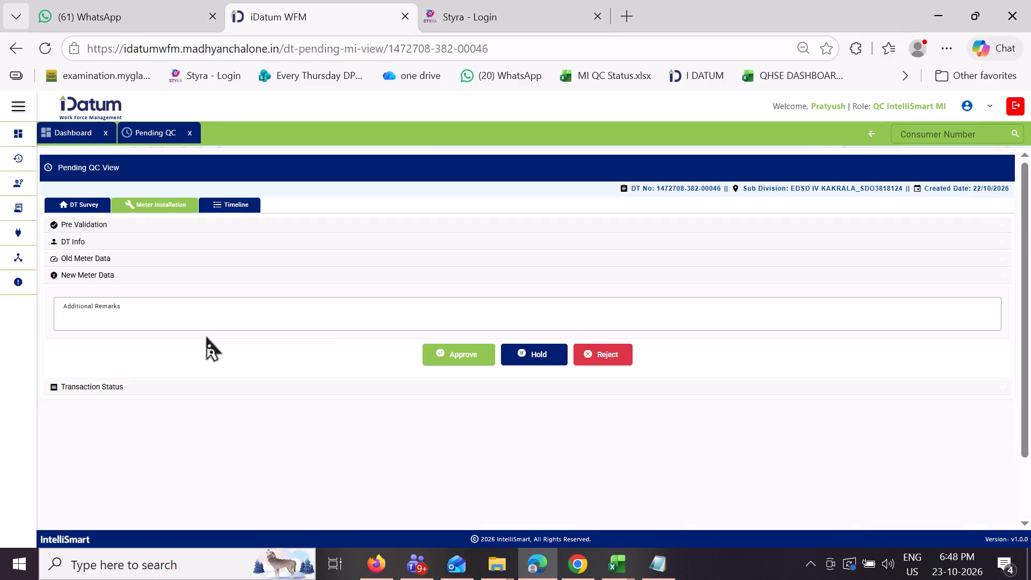
left_click(208, 326)
key("ctrl+v")
left_click(605, 397)
left_click(502, 310)
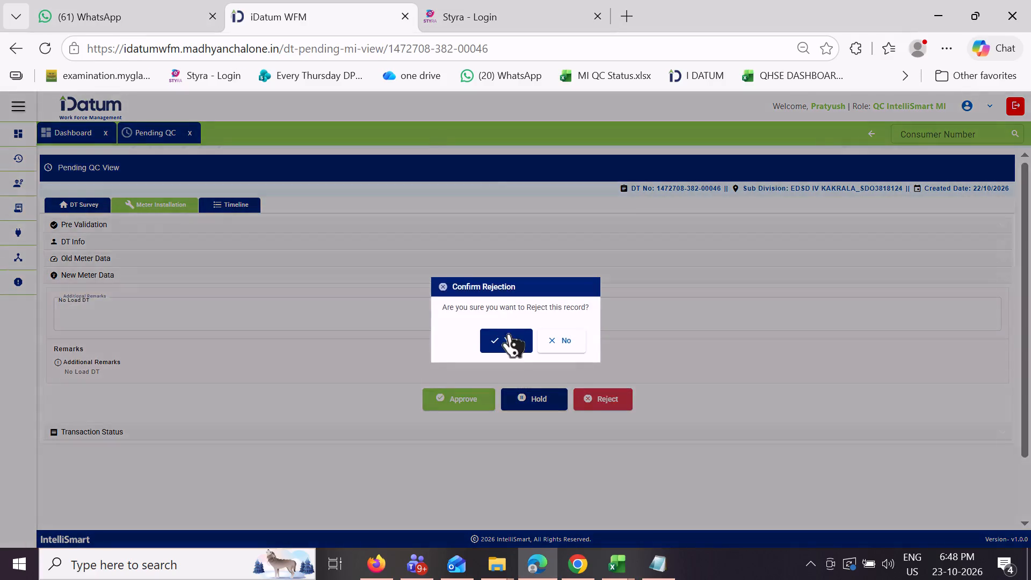
left_click(508, 334)
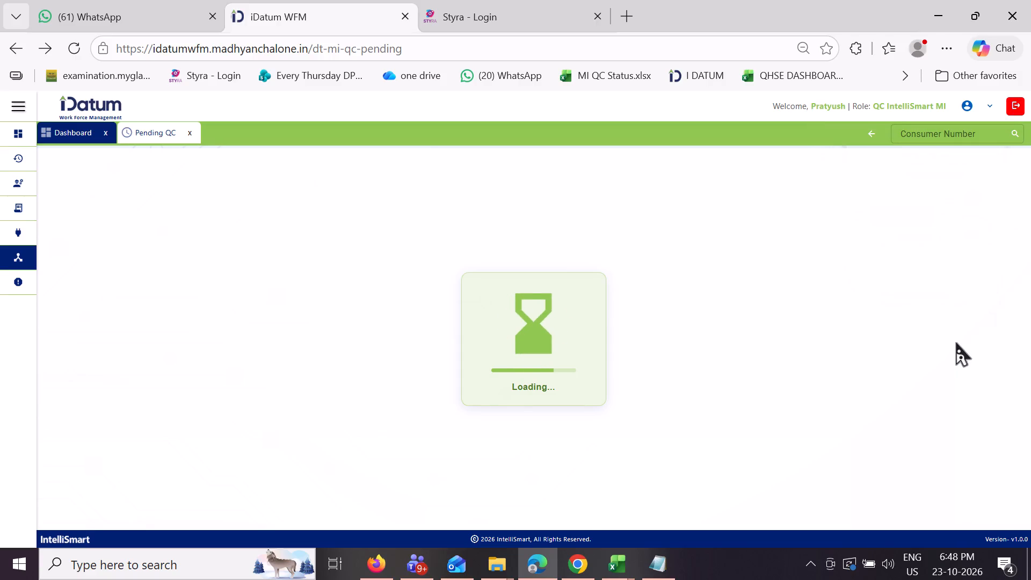
left_click(978, 335)
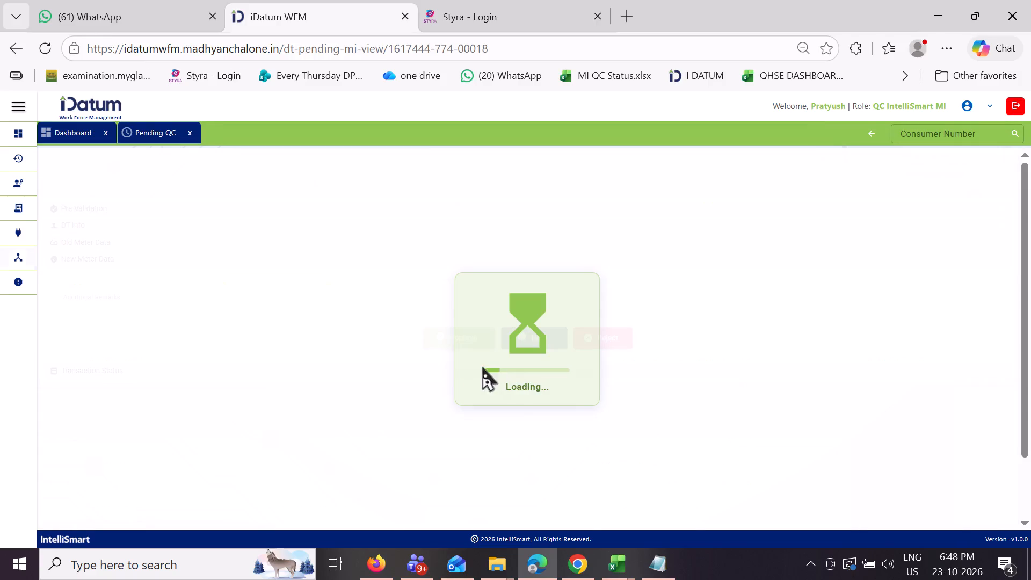
left_click(280, 315)
key("ctrl+v")
left_click(594, 398)
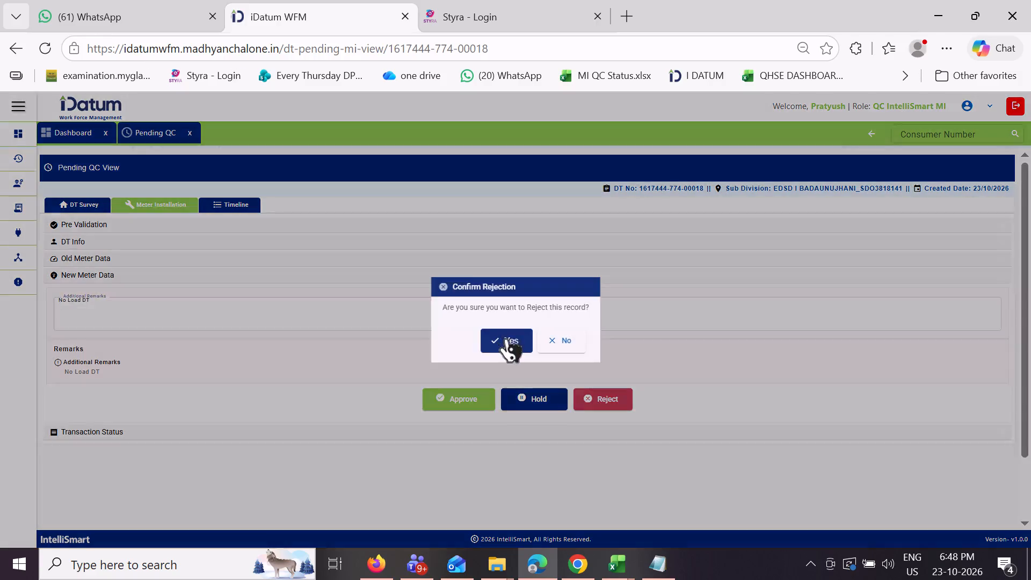
left_click(505, 339)
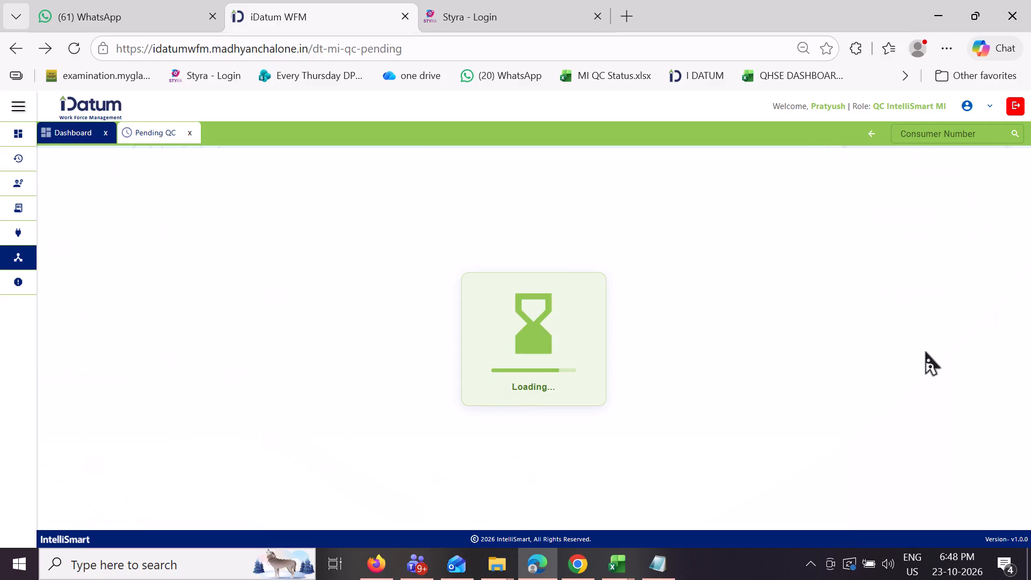
left_click(973, 334)
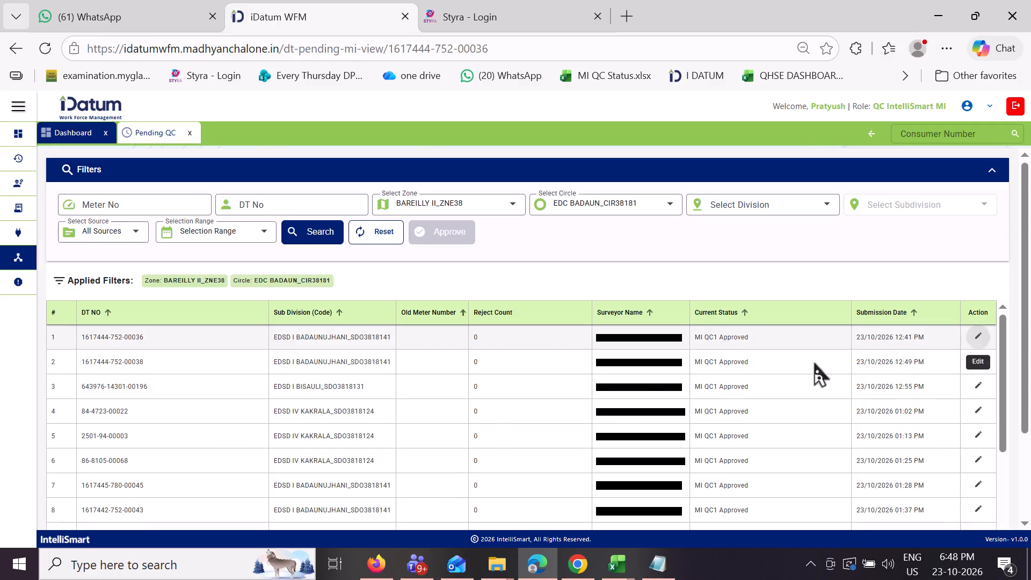
left_click(400, 319)
key("ctrl+v")
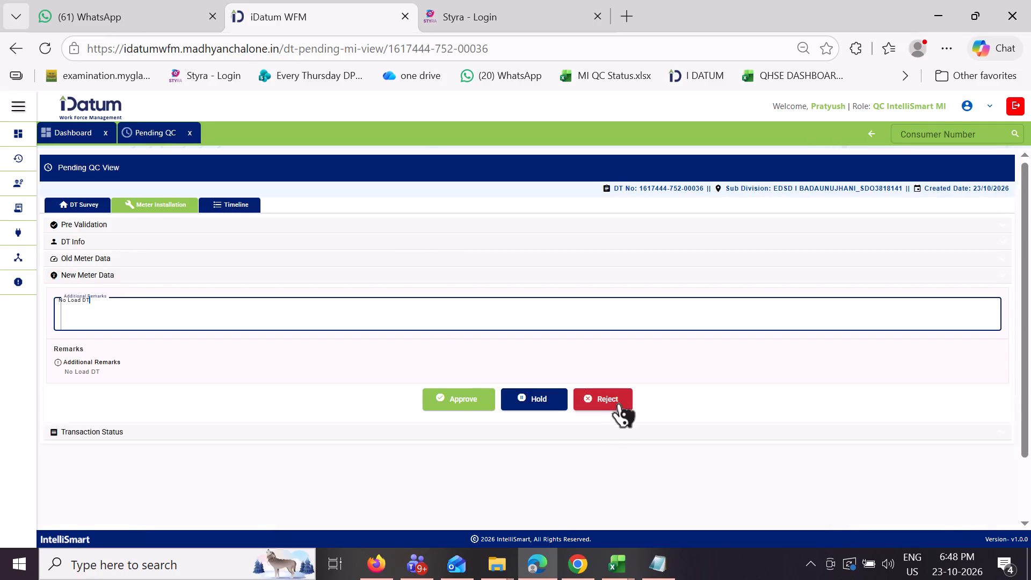
left_click(618, 405)
left_click(478, 335)
left_click(494, 340)
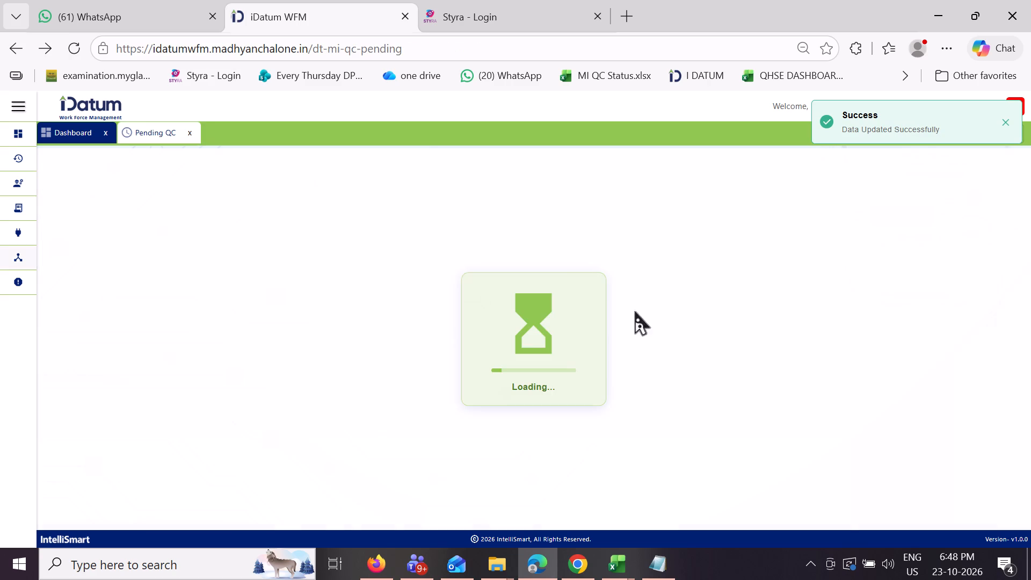
Switch to Chrome's QHSE Audit Report for Uttar Pradesh (MVVNL), reload it and request generation of a new report.
left_click(591, 560)
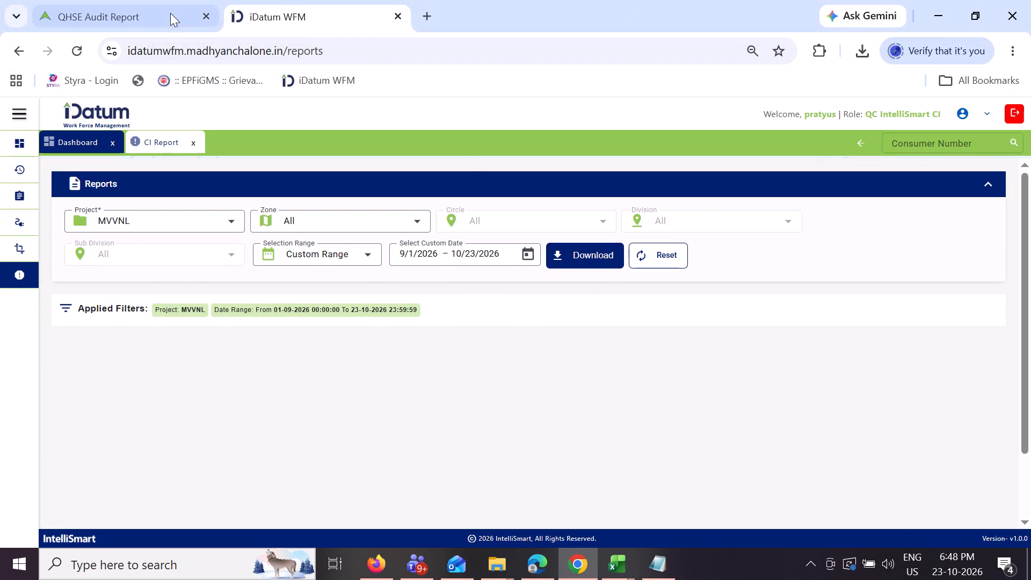
left_click(138, 13)
left_click(811, 156)
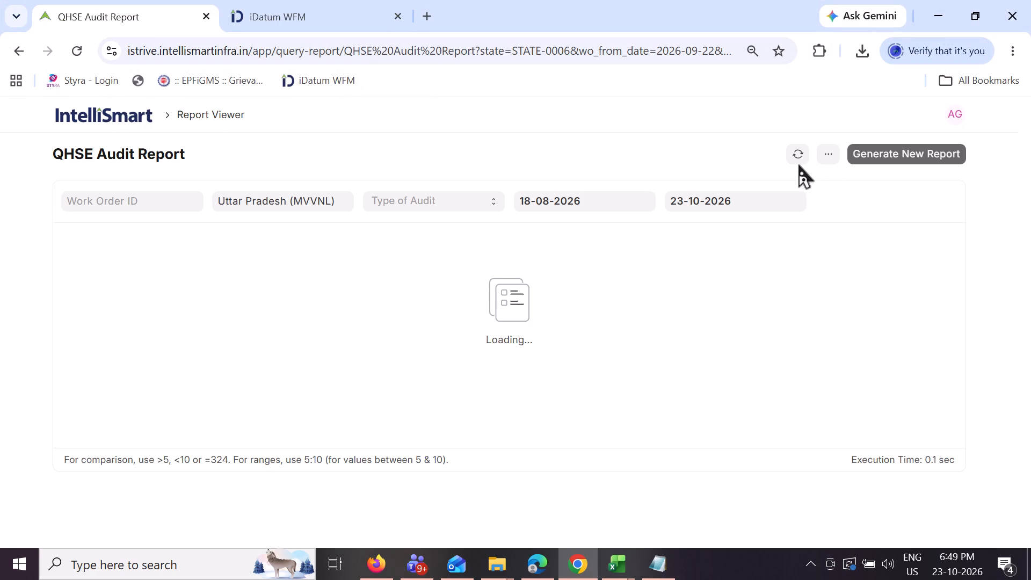
left_click(798, 164)
left_click(798, 162)
left_click(798, 160)
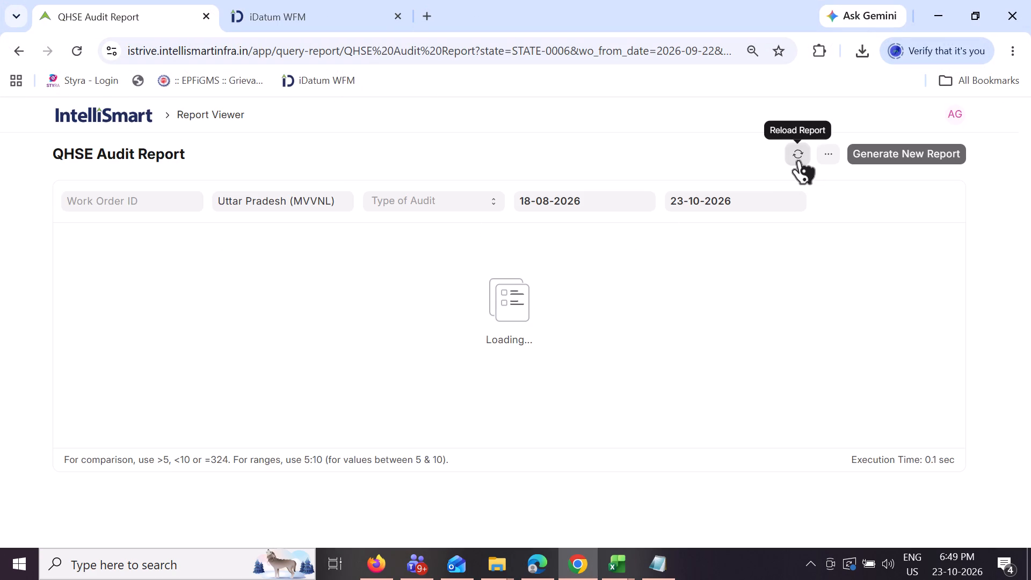
left_click(824, 155)
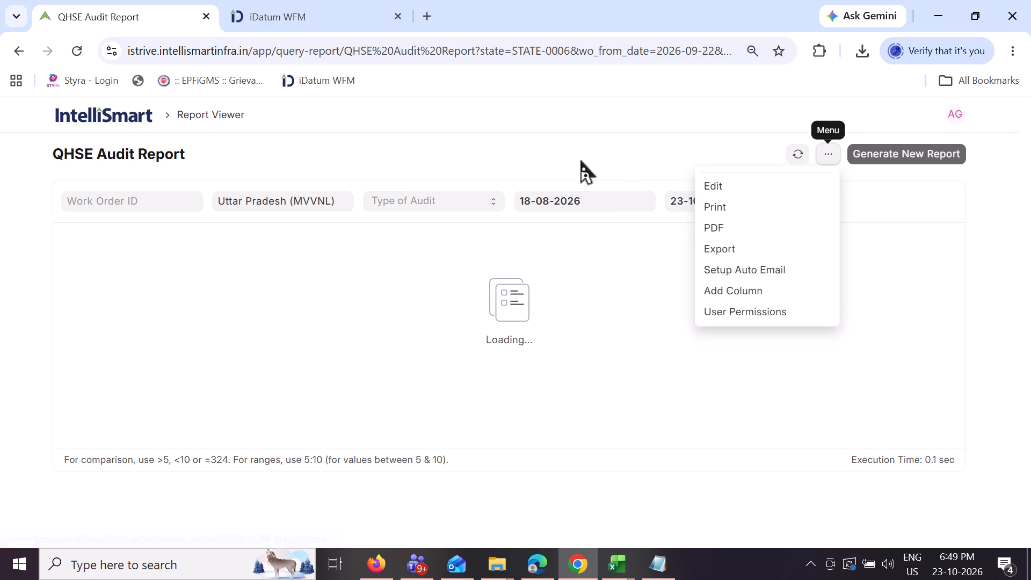
left_click(586, 204)
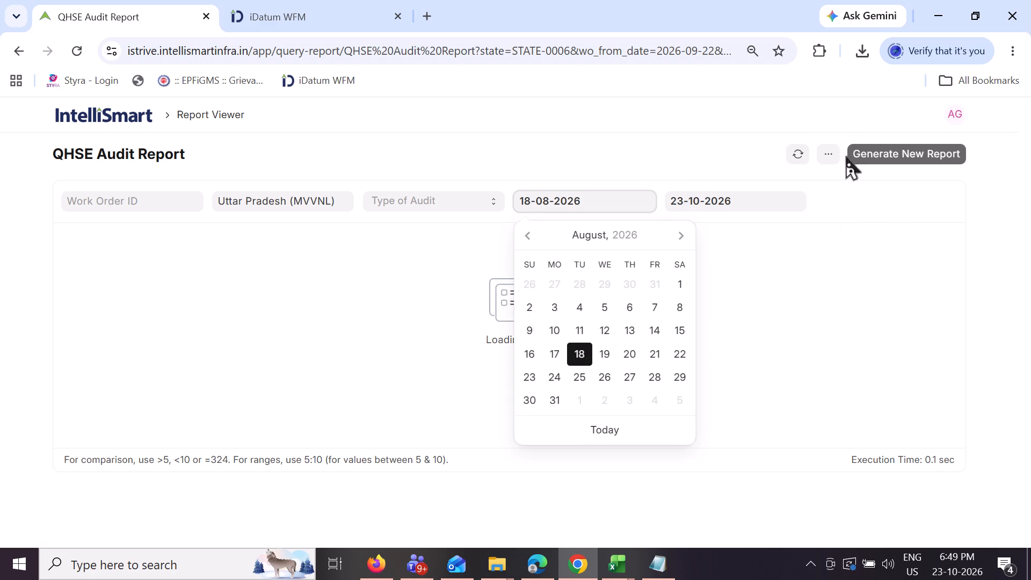
triple_click(884, 150)
triple_click(884, 150)
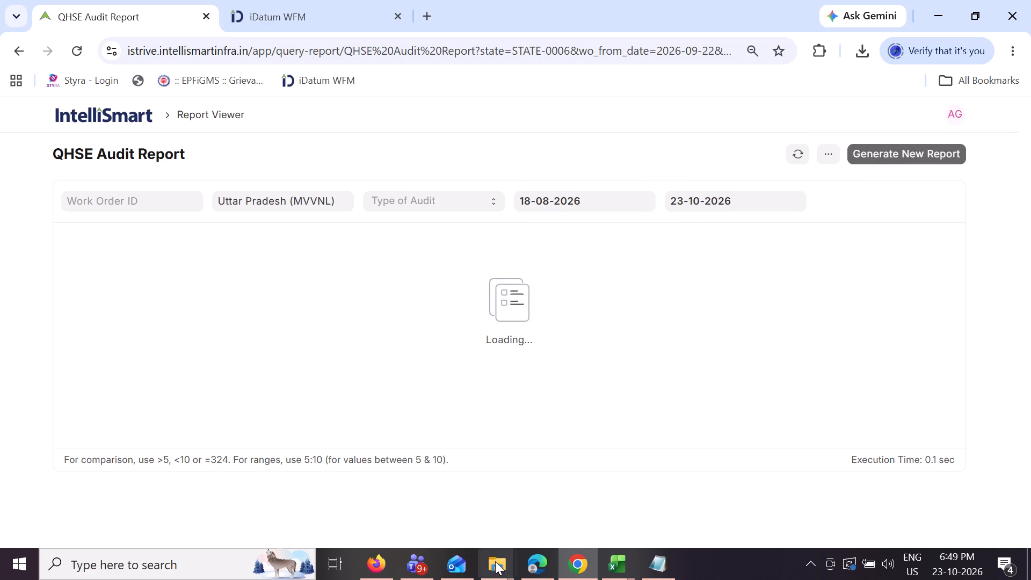
left_click(544, 567)
left_click(975, 331)
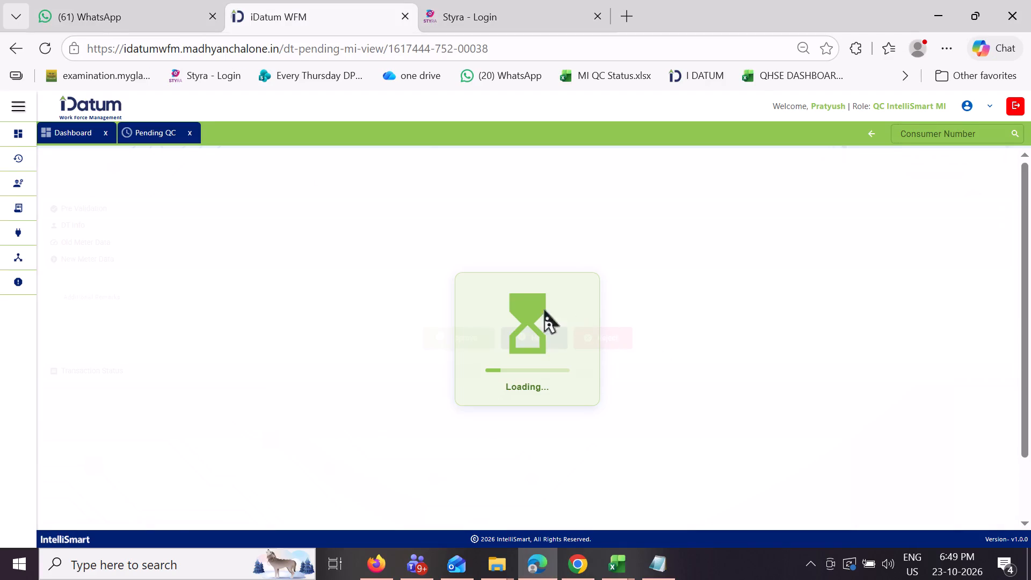
left_click(316, 303)
left_click(309, 315, "ctrl")
key("ctrl+v")
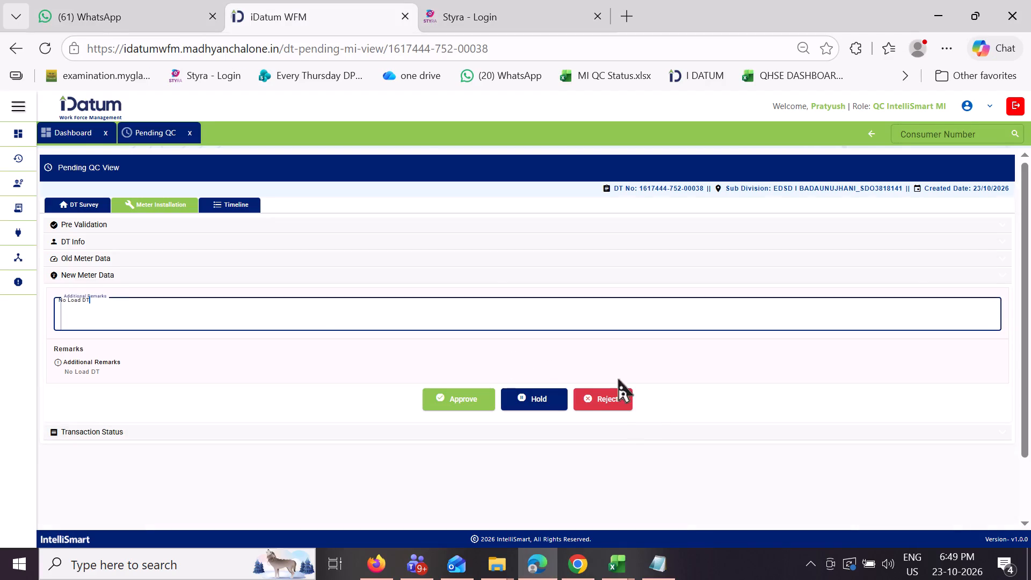
left_click(633, 412)
left_click(625, 405)
left_click(507, 328)
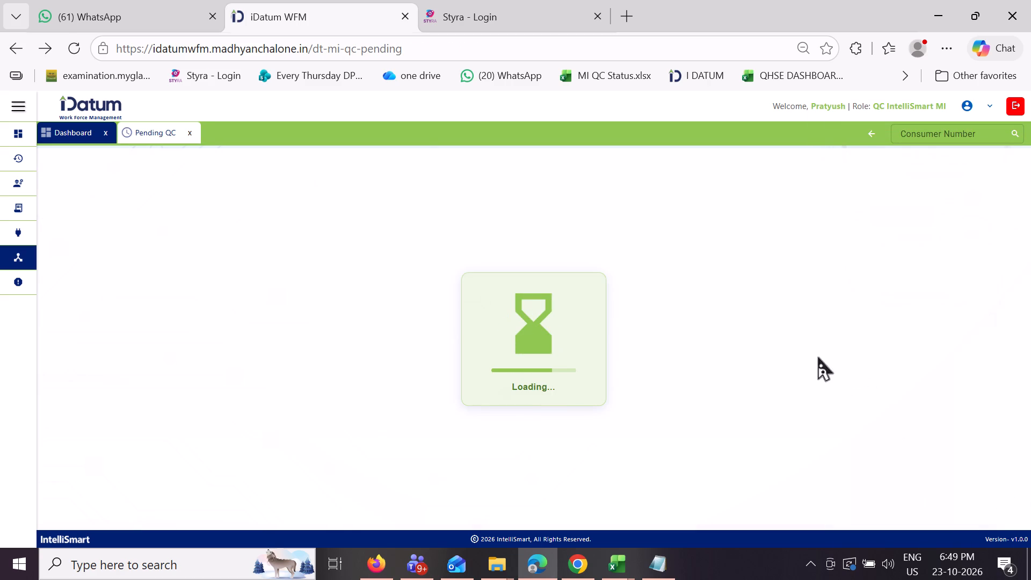
left_click(979, 325)
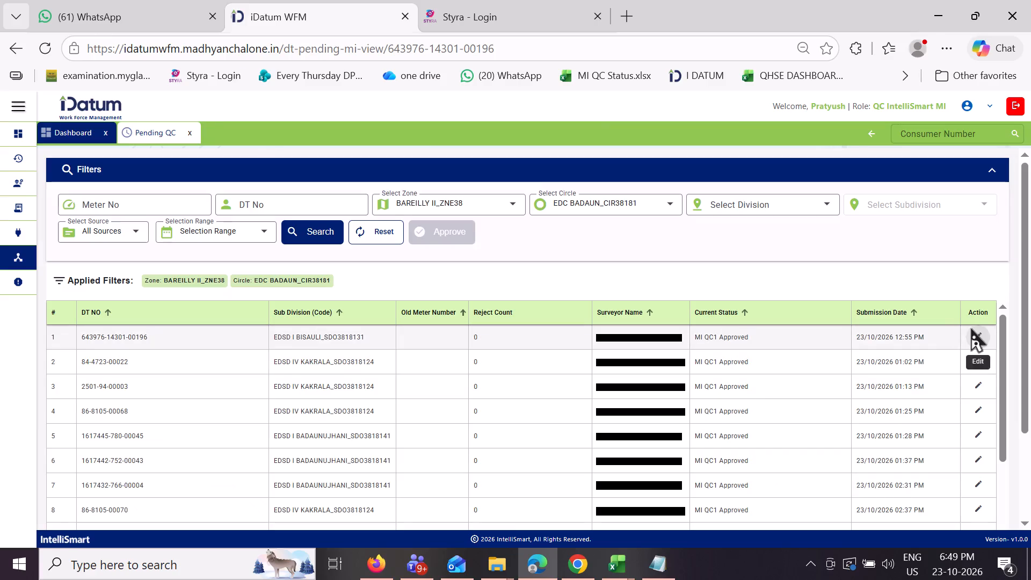
left_click(572, 324)
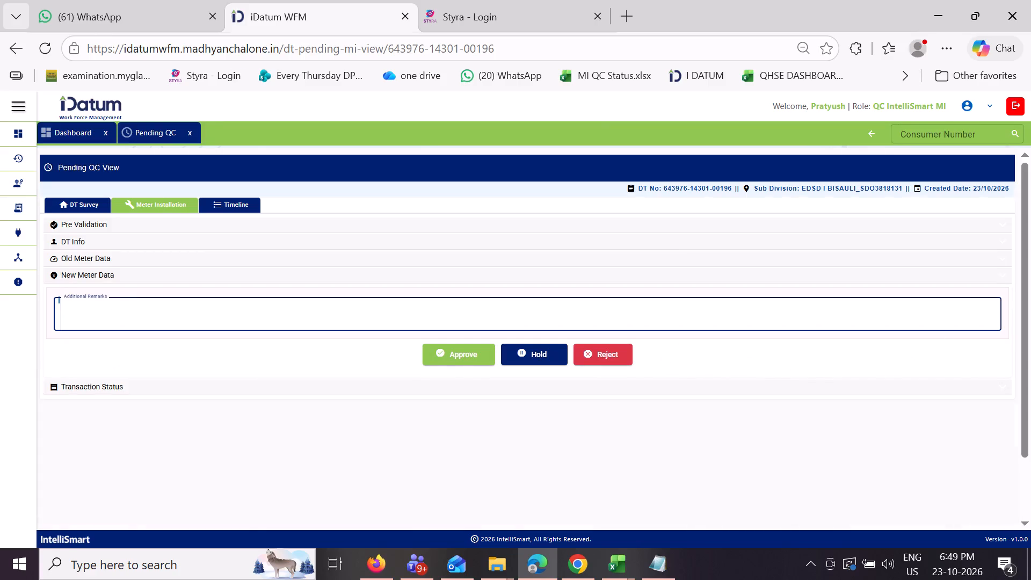
key("ctrl+b")
key("ctrl+v")
left_click_drag(626, 390, 623, 397)
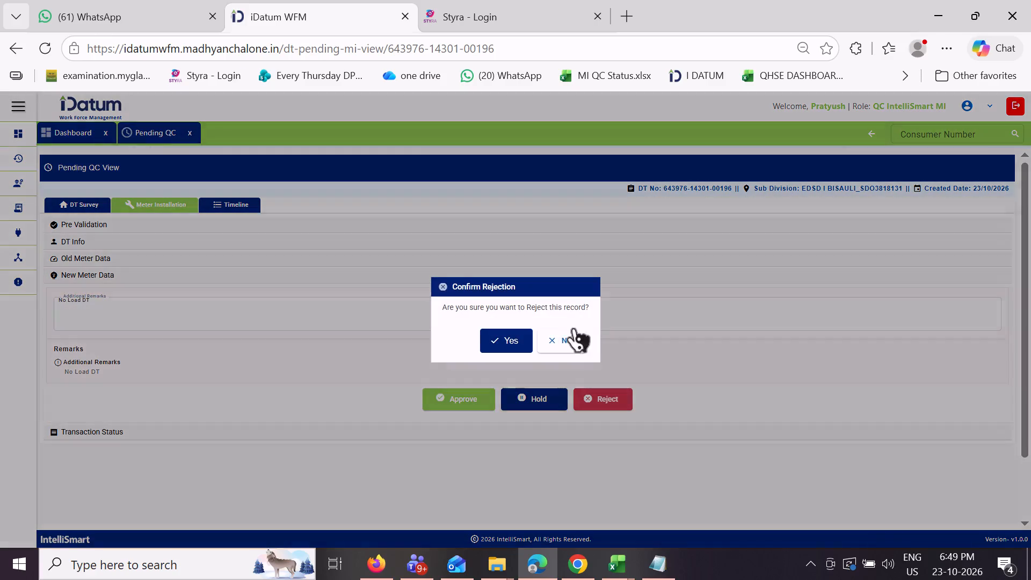
left_click(524, 322)
left_click(514, 347)
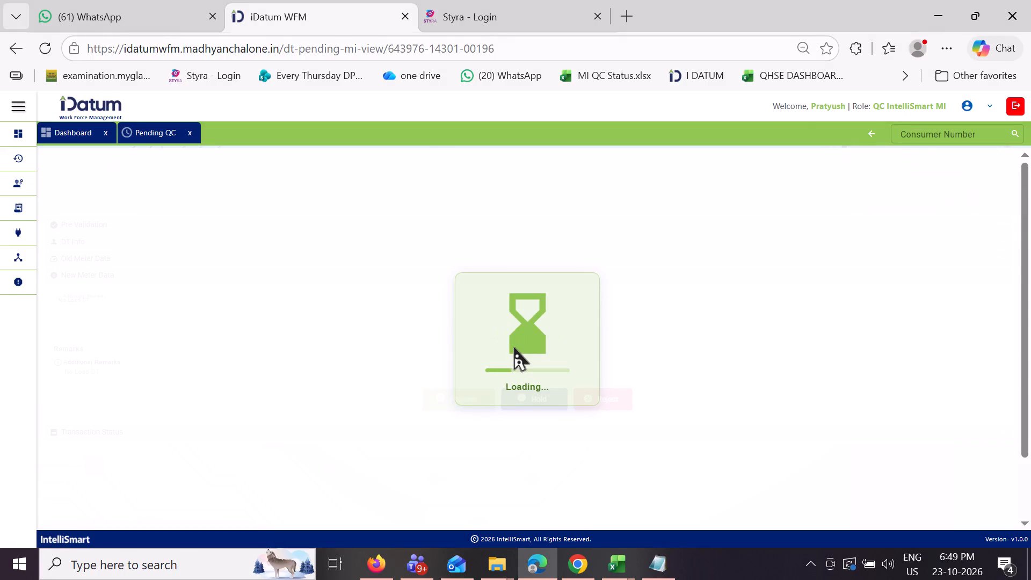